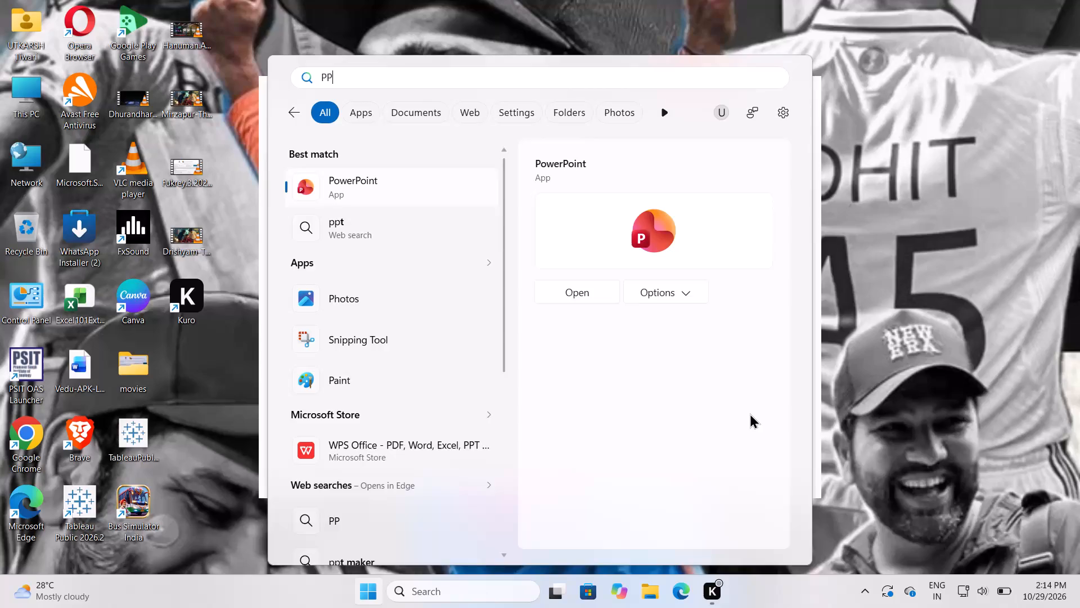
# Open PowerPoint and create a blank presentation.
pyautogui.press('Return')
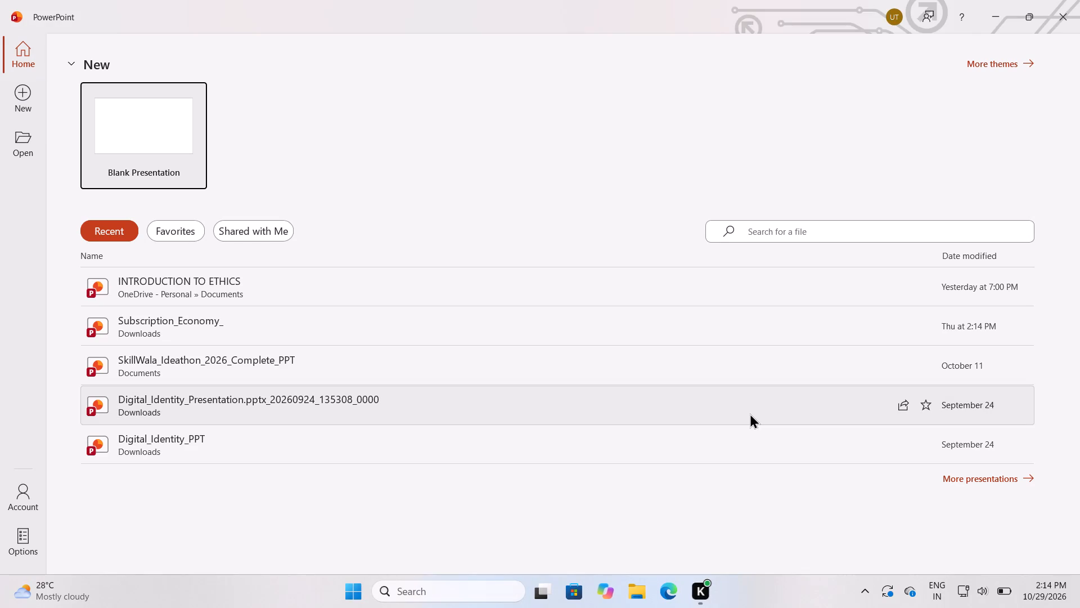
pyautogui.click(157, 142)
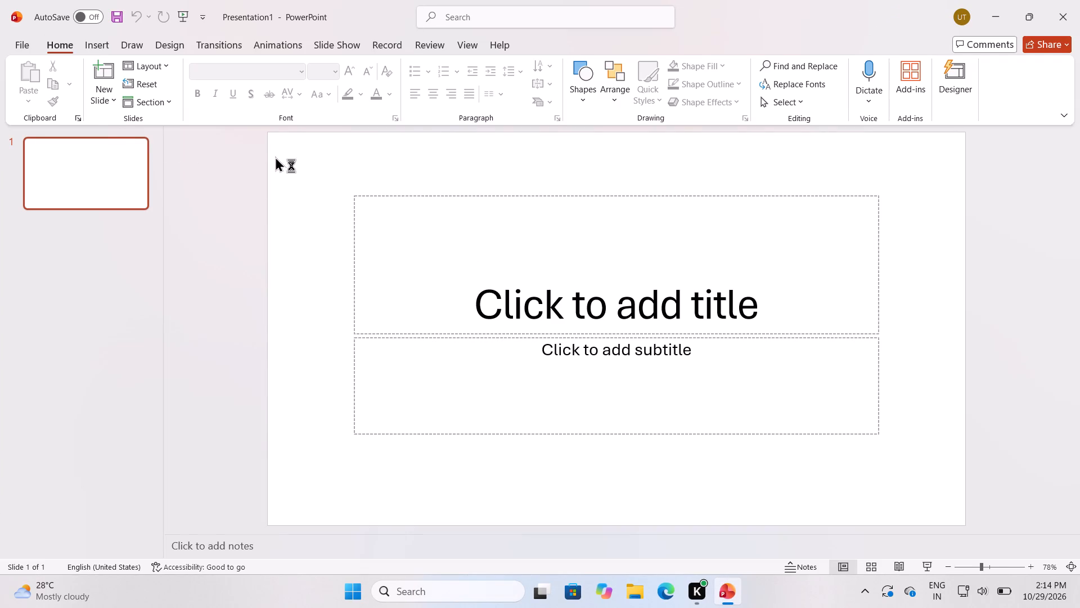
# Enter "Introduction" as the title of the first slide.
pyautogui.click(108, 101)
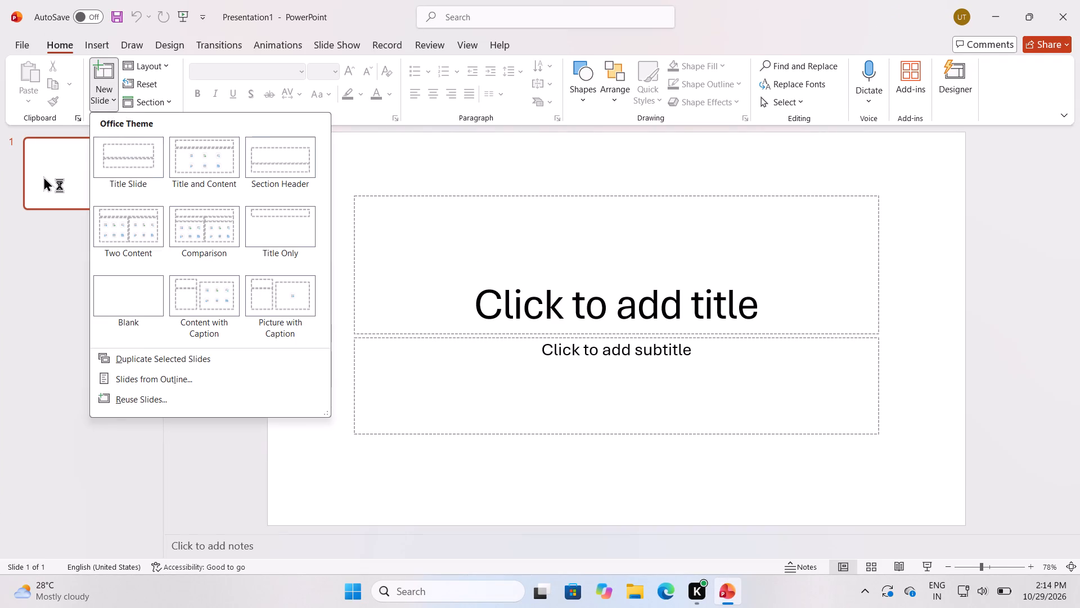
pyautogui.click(43, 176)
pyautogui.click(520, 281)
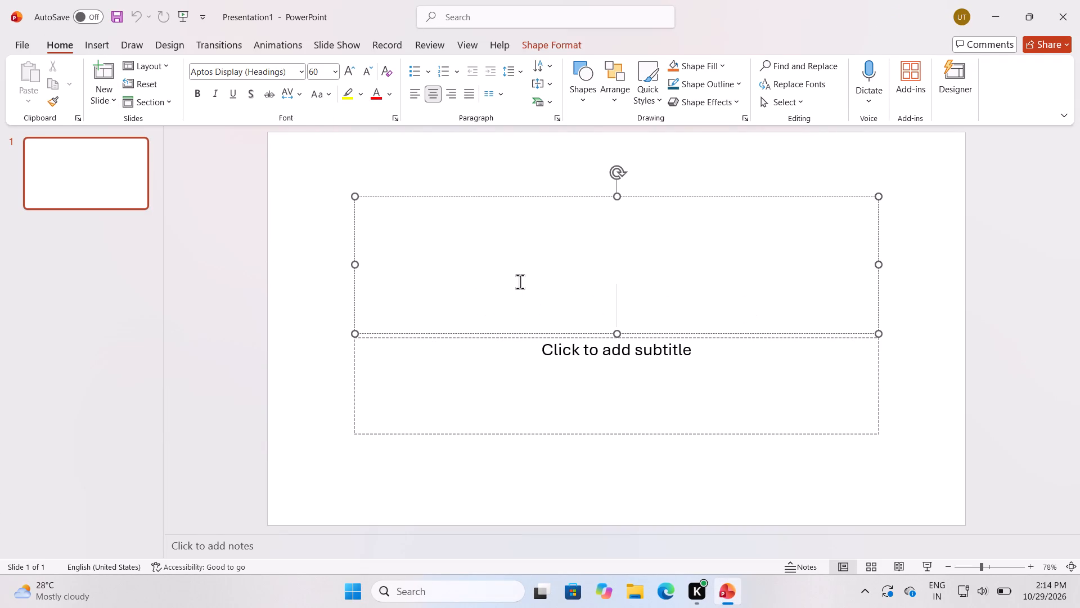
pyautogui.press('i')
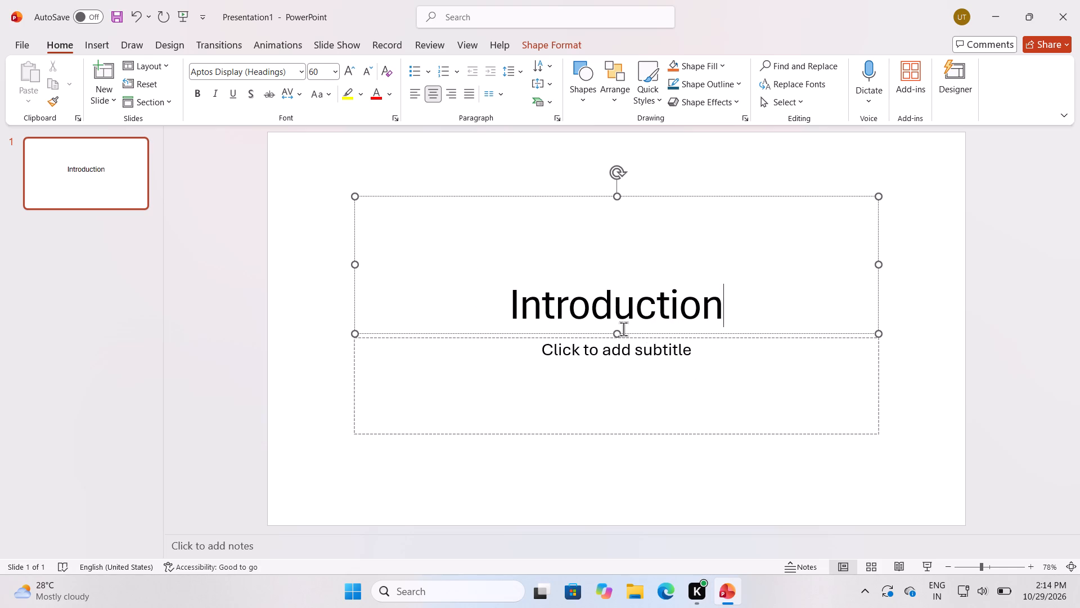
# Resize the title box into a shallow band near the slide's top edge that fits the one-line title.
pyautogui.moveTo(616, 335); pyautogui.dragTo(623, 231)
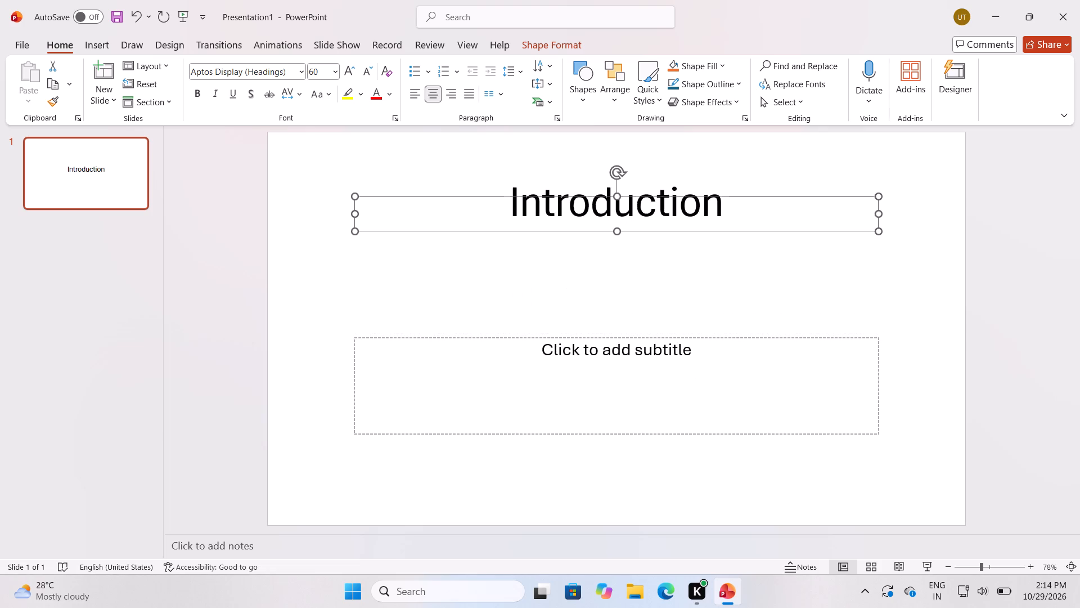
pyautogui.moveTo(618, 195); pyautogui.dragTo(616, 152)
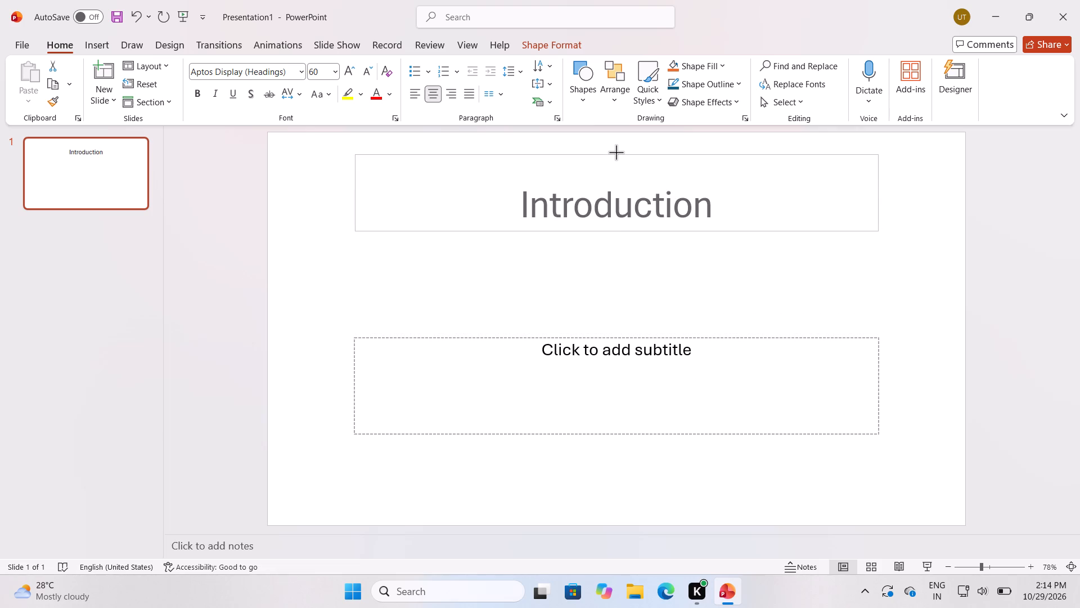
pyautogui.moveTo(616, 152); pyautogui.dragTo(614, 146)
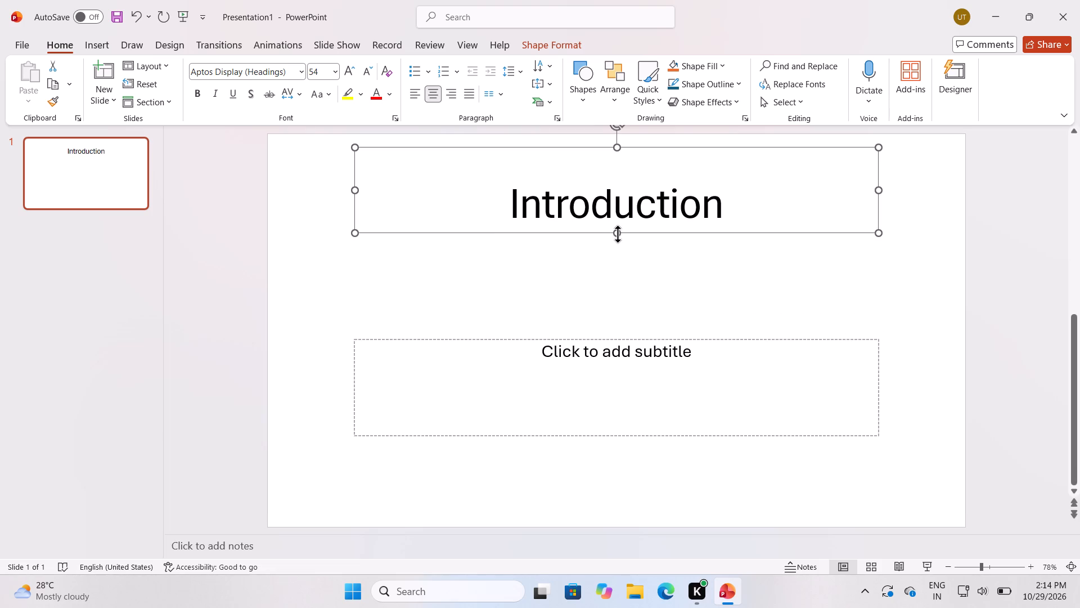
pyautogui.moveTo(618, 234); pyautogui.dragTo(614, 207)
# Format the title text "Introduction" as bold, italic and shadowed.
pyautogui.moveTo(511, 171); pyautogui.dragTo(651, 169)
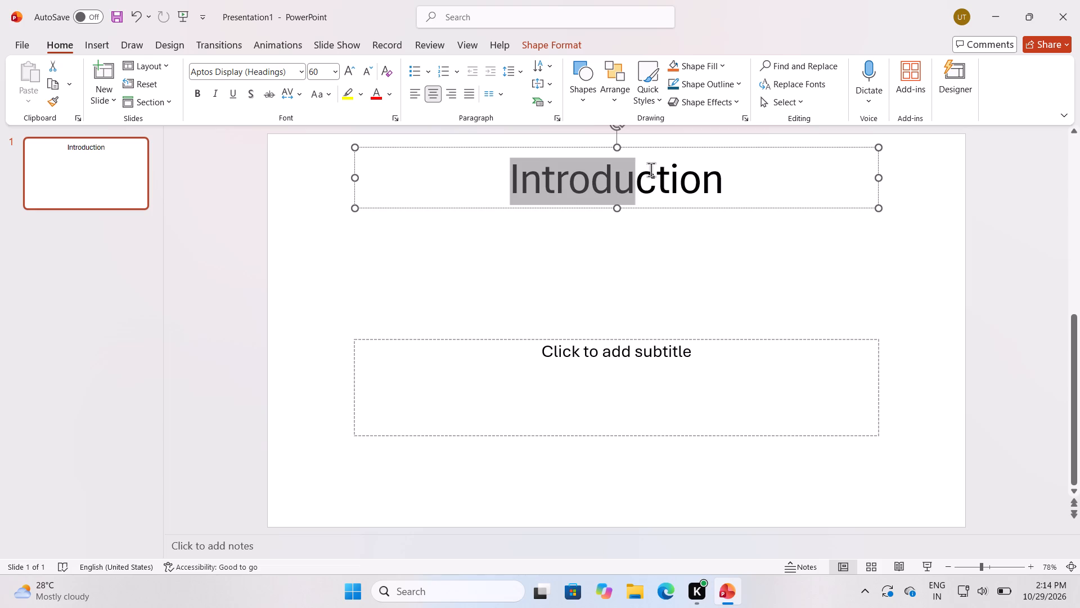
pyautogui.moveTo(651, 169); pyautogui.dragTo(718, 179)
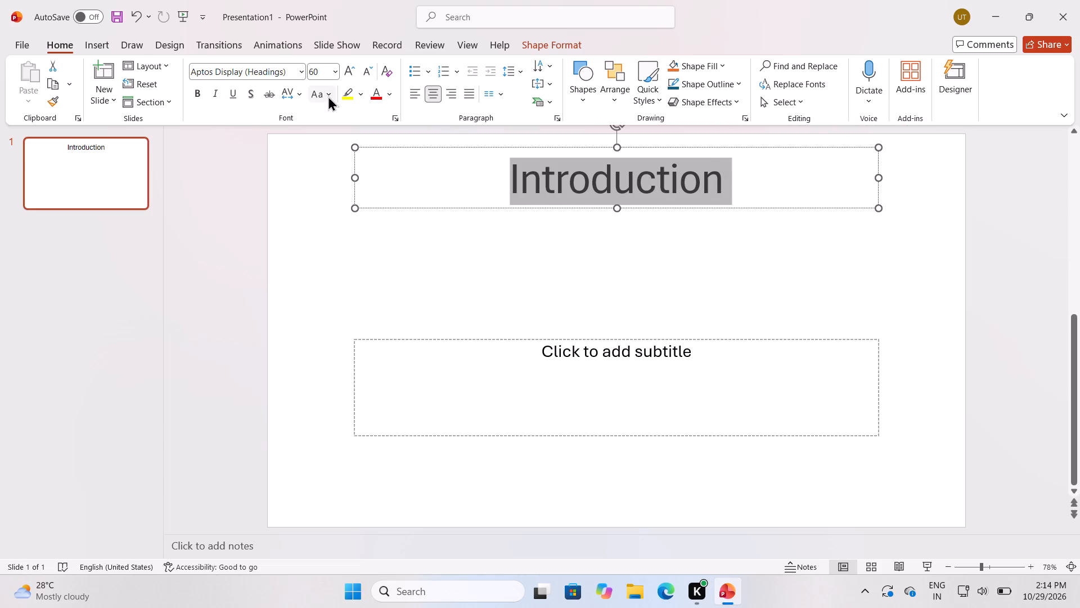
pyautogui.click(197, 96)
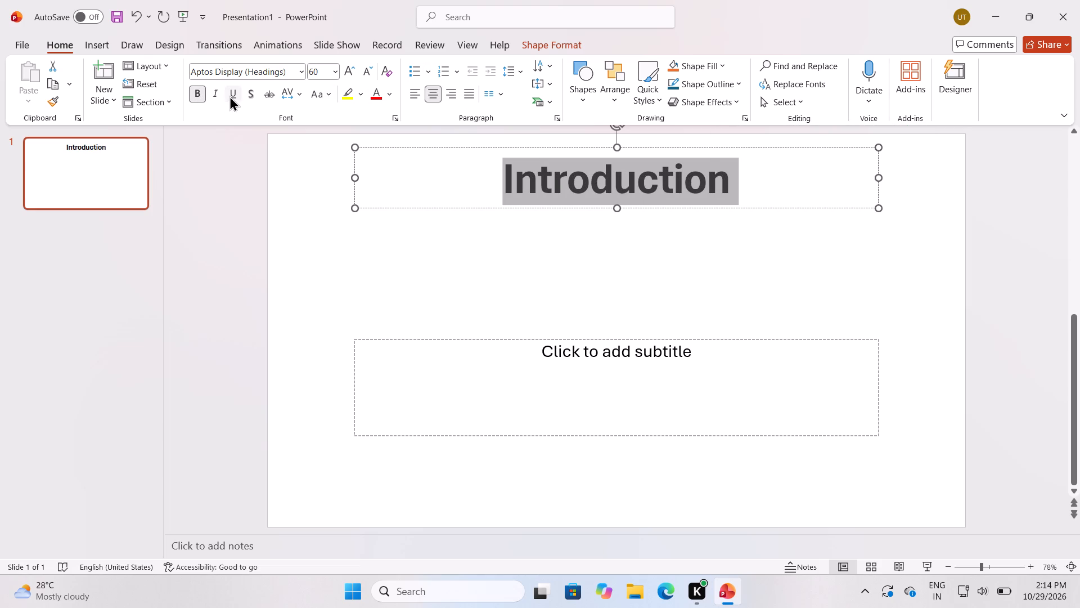
pyautogui.click(249, 96)
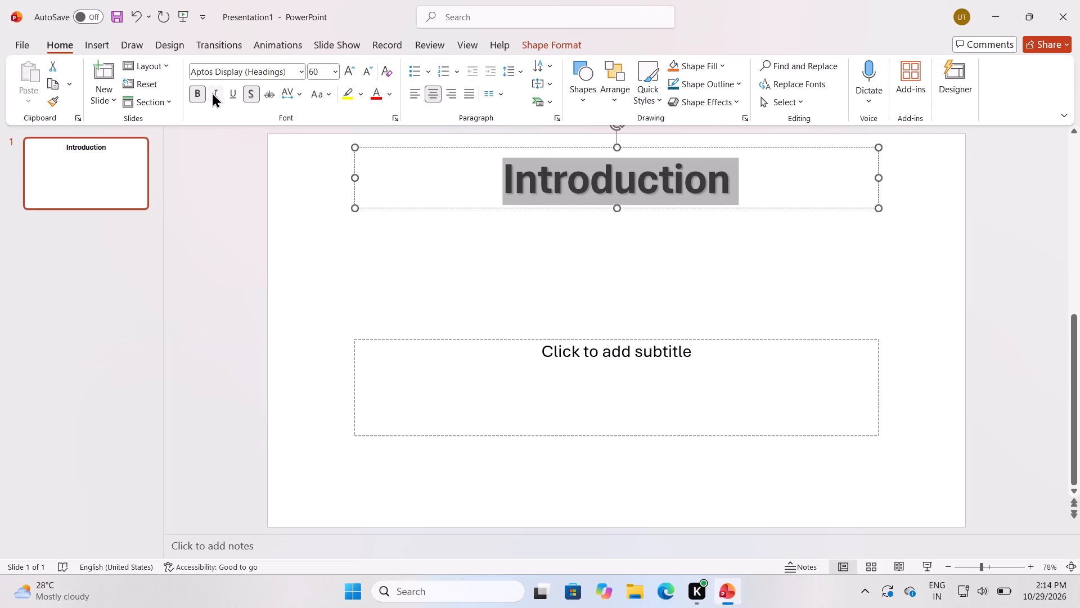
pyautogui.click(212, 92)
# Enlarge the subtitle box by extending its upper edge to just below the title.
pyautogui.click(474, 375)
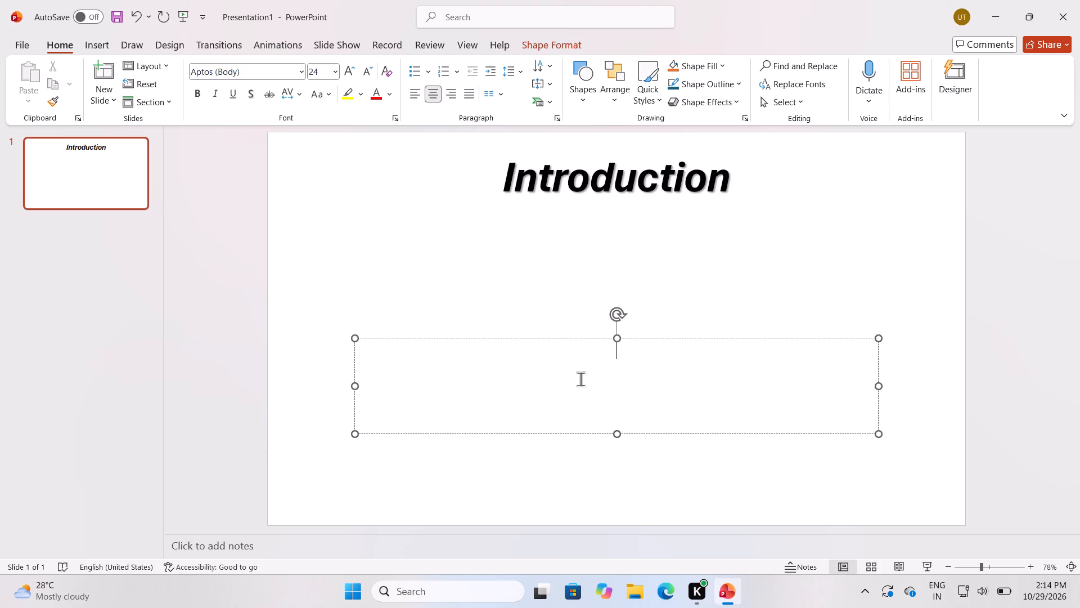
pyautogui.moveTo(618, 339); pyautogui.dragTo(607, 238)
# Enter "What is a boundaryless career" as the first line of the subtitle box.
pyautogui.click(397, 263)
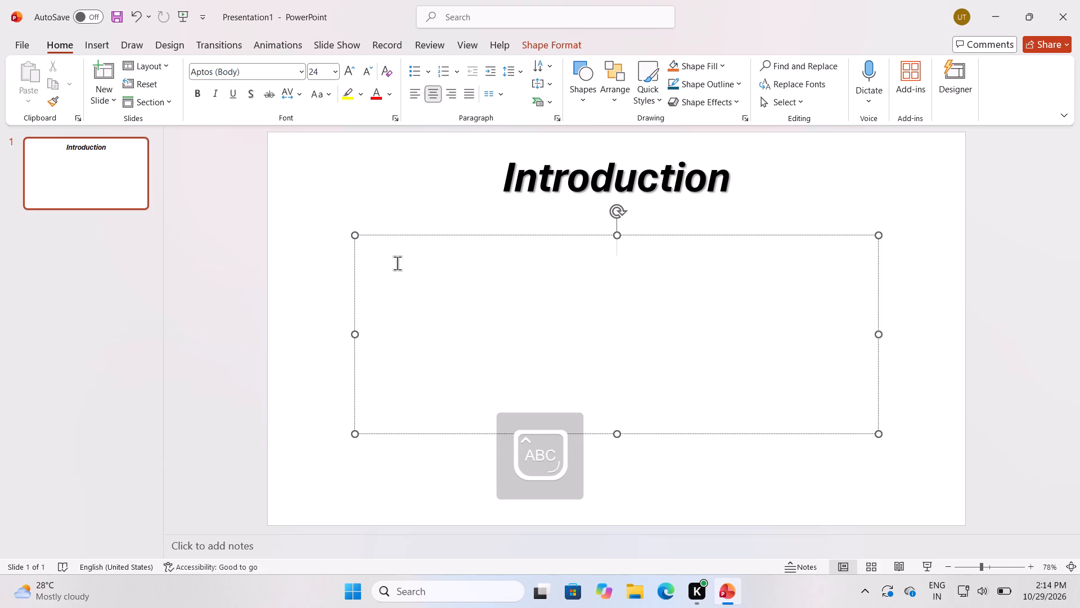
pyautogui.press('w')
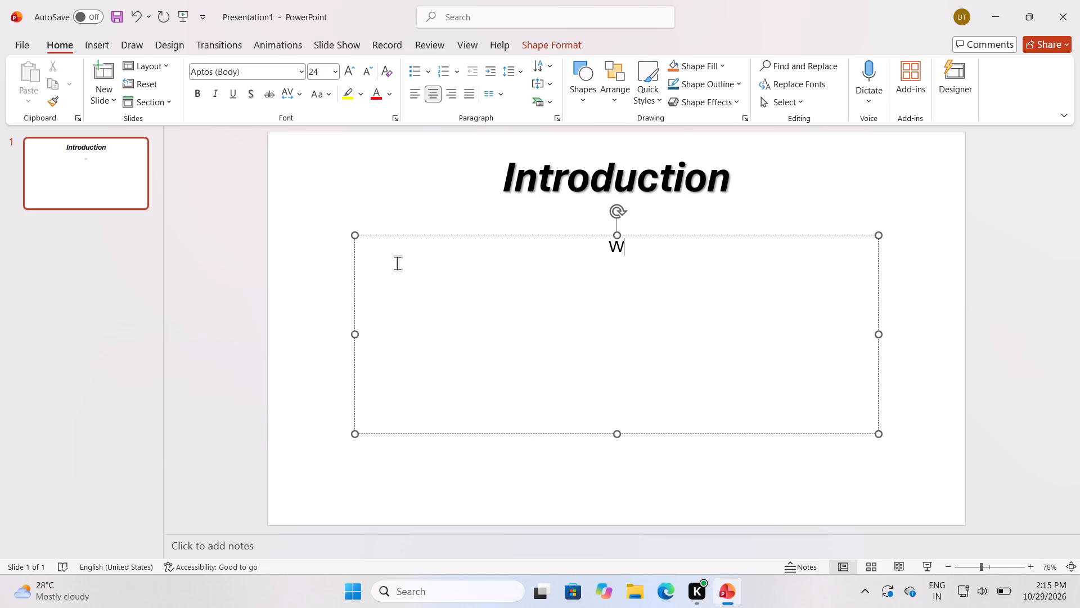
pyautogui.write('hat is')
pyautogui.press('space')
pyautogui.write('a')
pyautogui.press('space')
pyautogui.write('boundary')
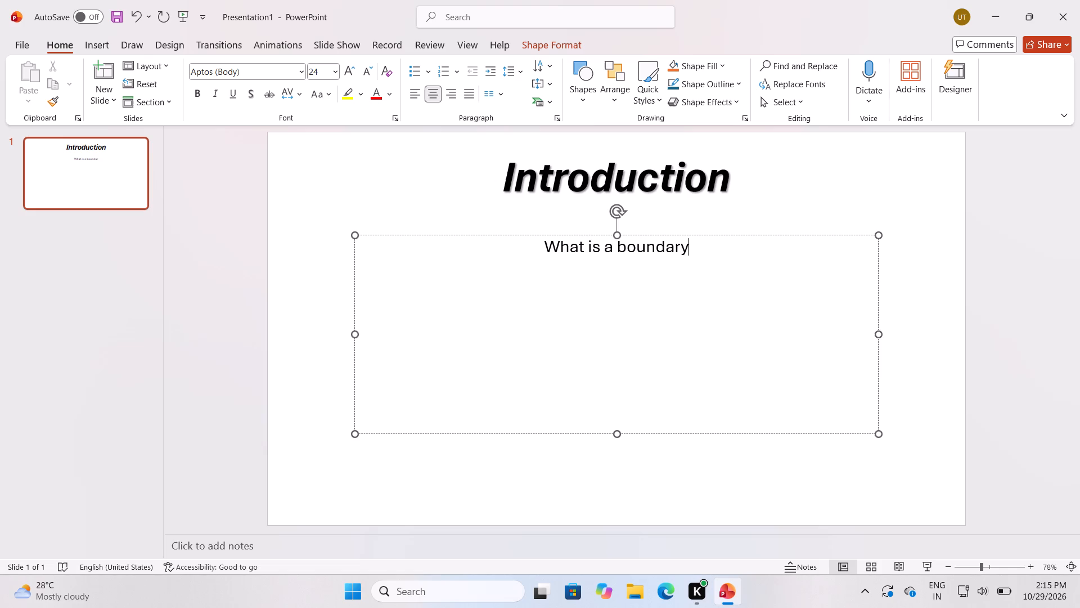
pyautogui.press('space')
pyautogui.press('BackSpace')
pyautogui.write('less')
pyautogui.press('space')
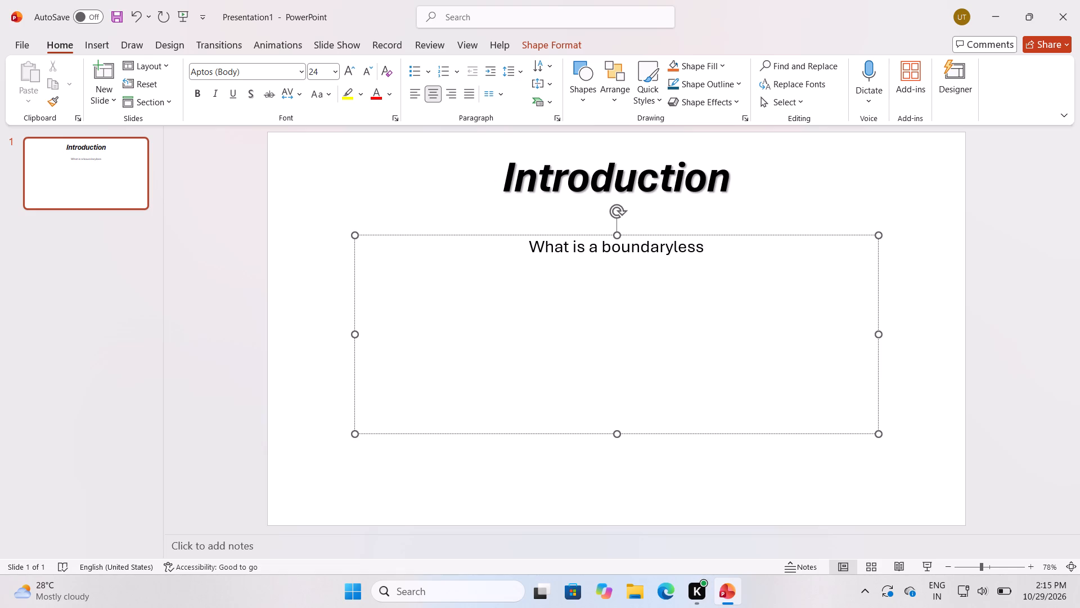
pyautogui.write('career')
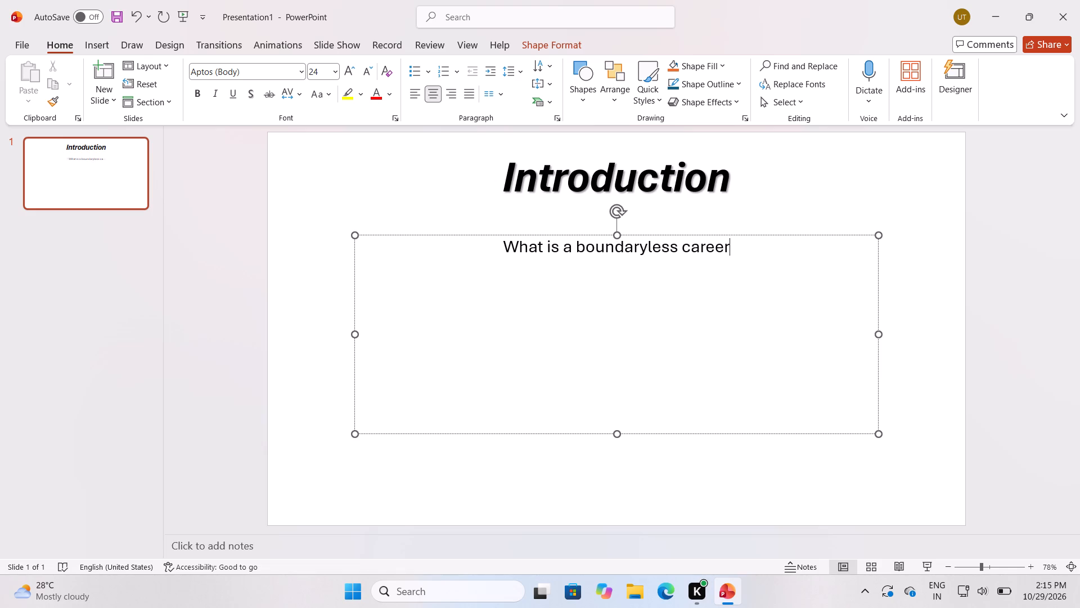
# Add a second line to the subtitle box reading "A career", with a space between the two words.
pyautogui.press('Return')
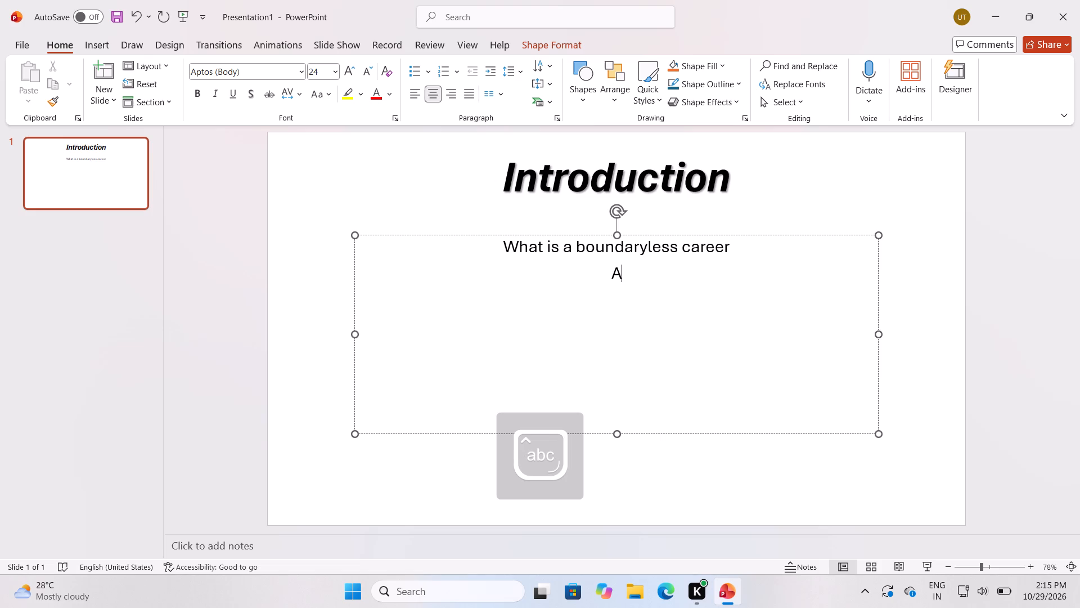
pyautogui.write('career')
pyautogui.press('Left')
pyautogui.press('Left')
pyautogui.press('Left')
pyautogui.press('Left')
pyautogui.press('Left')
pyautogui.press('Left')
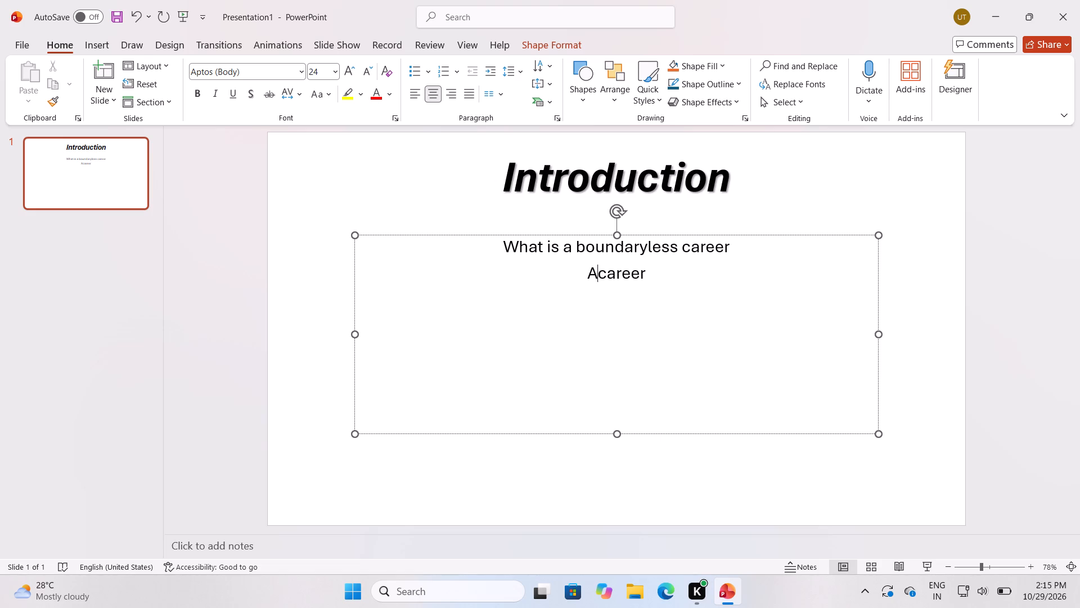
pyautogui.press('space')
pyautogui.press('Right')
pyautogui.press('Right')
pyautogui.press('Right')
pyautogui.press('Right')
pyautogui.press('Right')
pyautogui.press('Right')
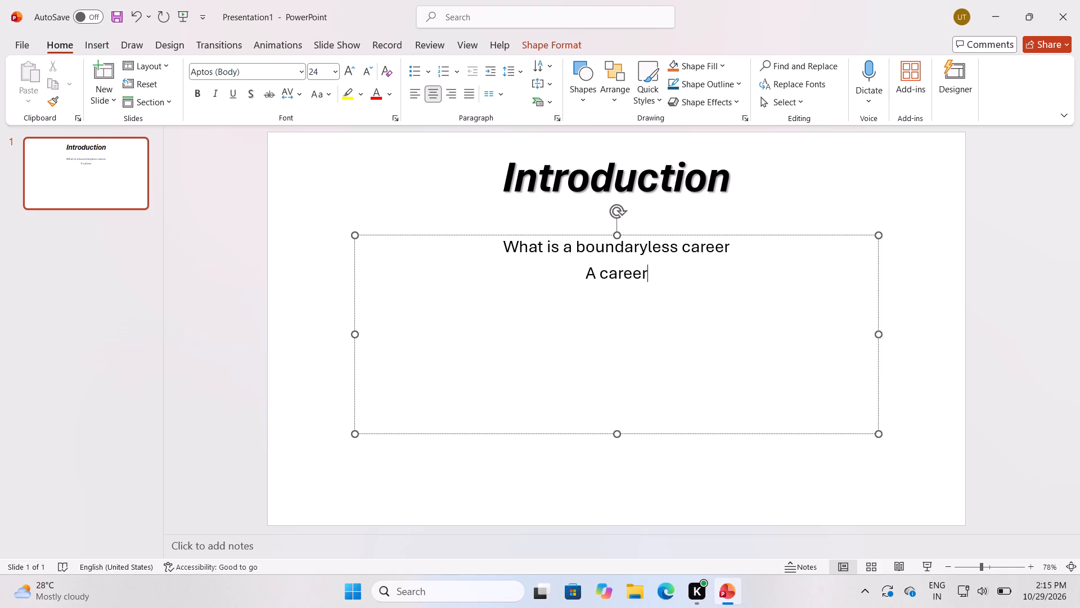
# Continue the second subtitle line with "that moves beyond one organization or traditional job".
pyautogui.press('space')
pyautogui.write('that mo')
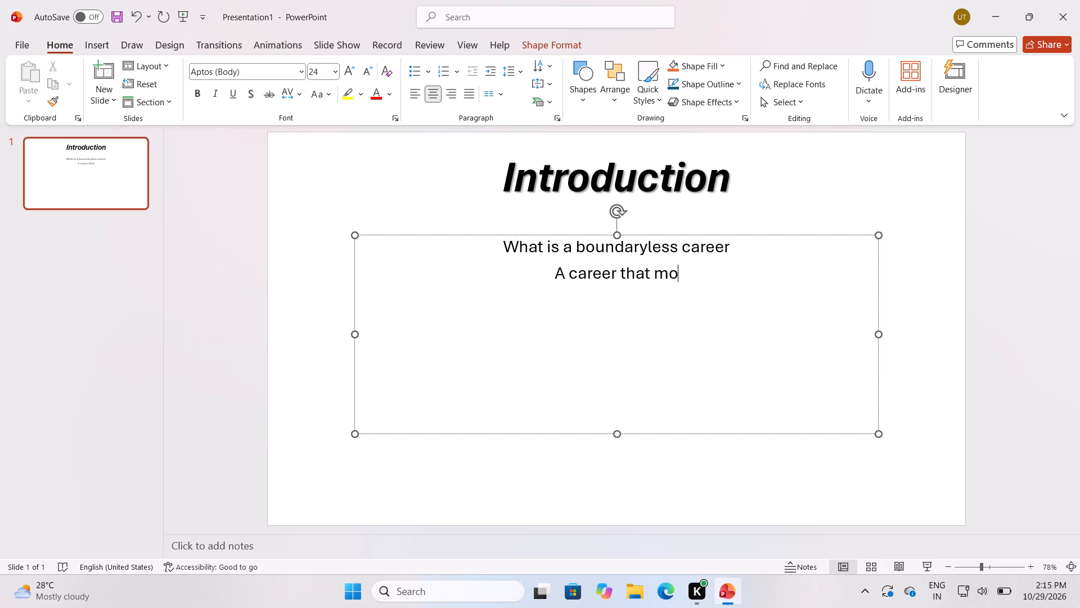
pyautogui.write('ves')
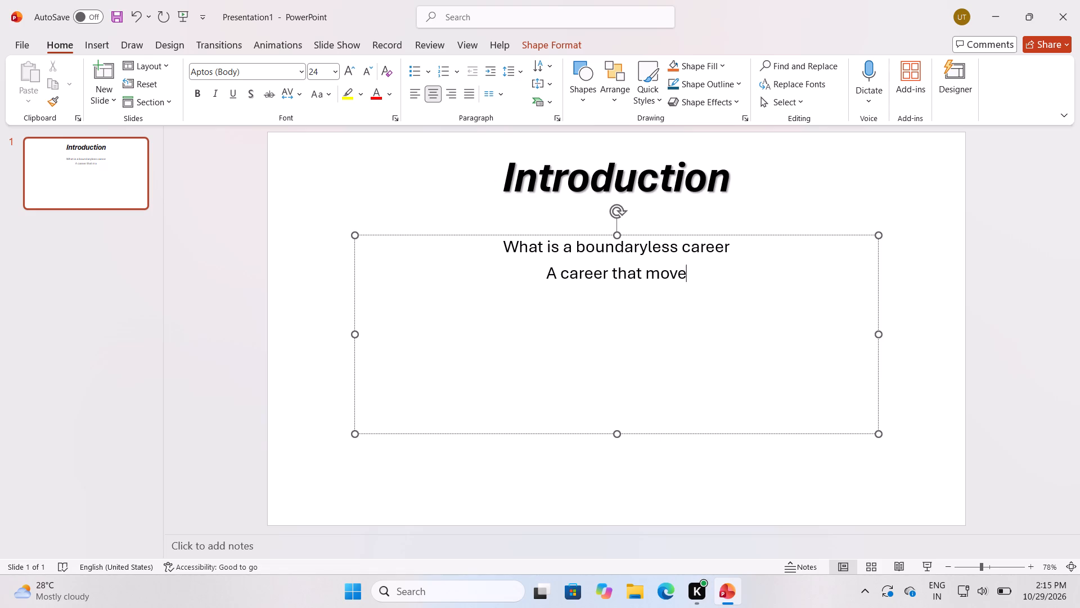
pyautogui.press('space')
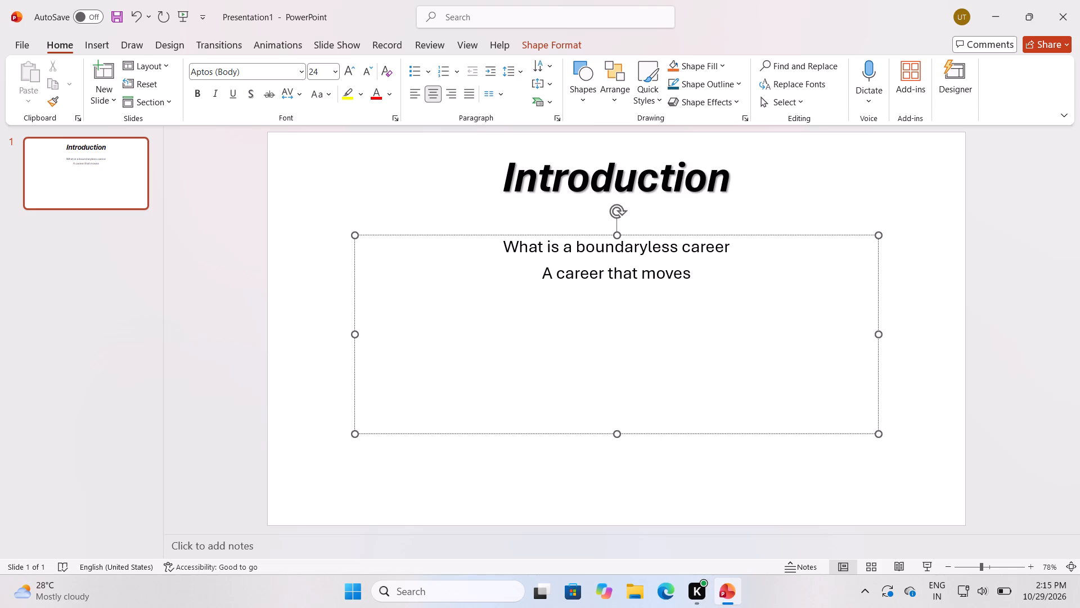
pyautogui.write('beyonf')
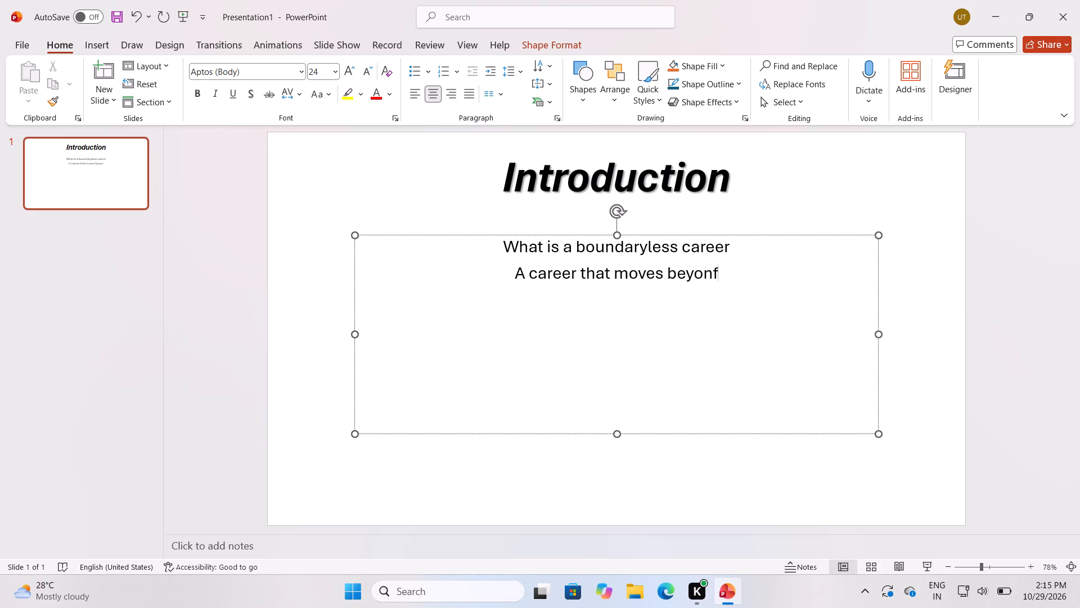
pyautogui.press('BackSpace')
pyautogui.write('d')
pyautogui.press('space')
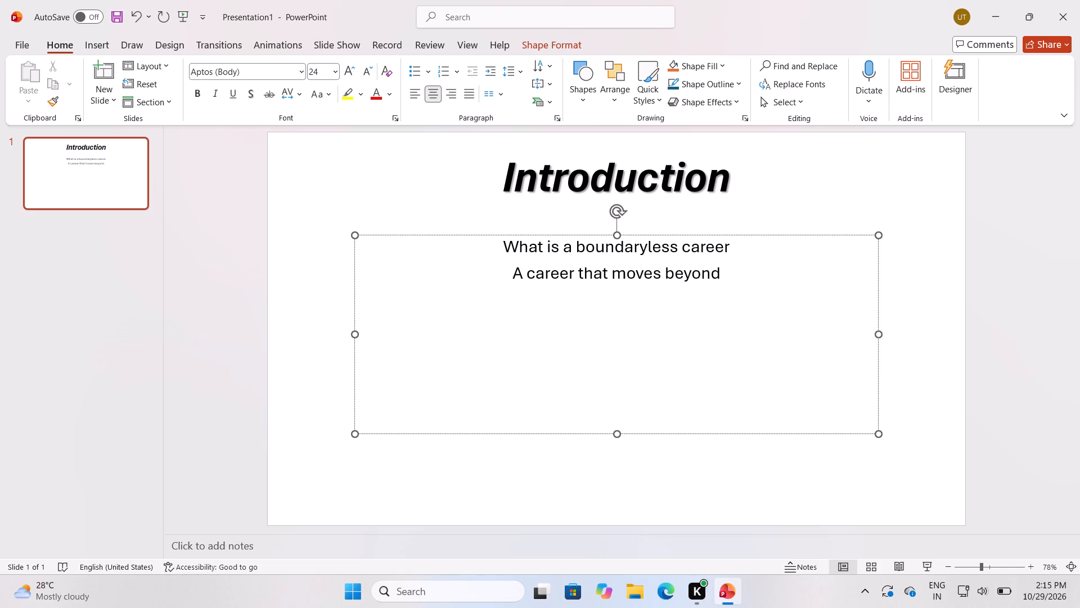
pyautogui.write('one')
pyautogui.press('space')
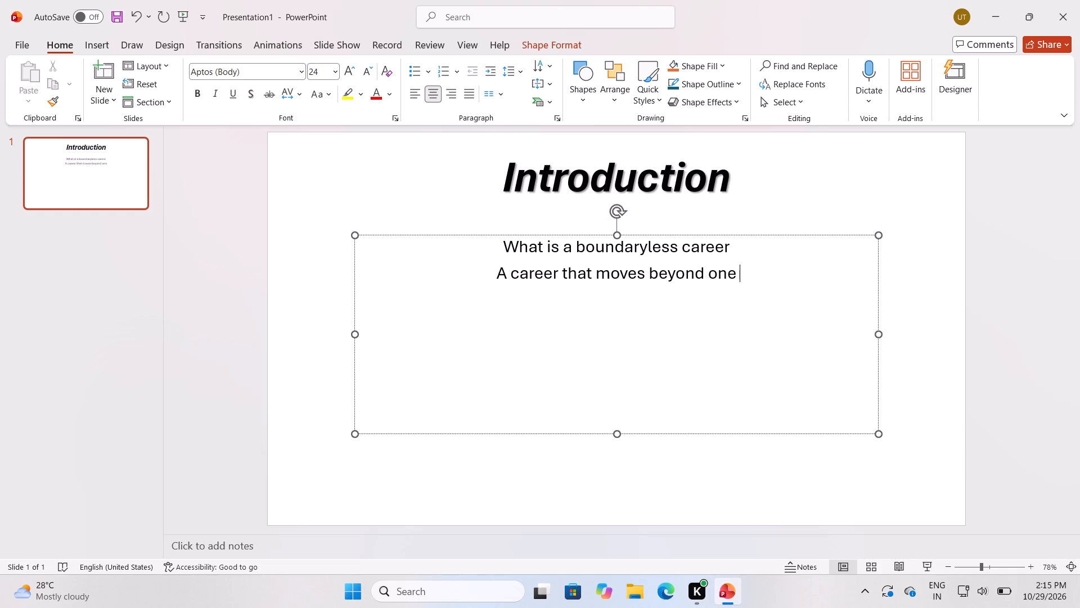
pyautogui.write('organisation')
pyautogui.press('space')
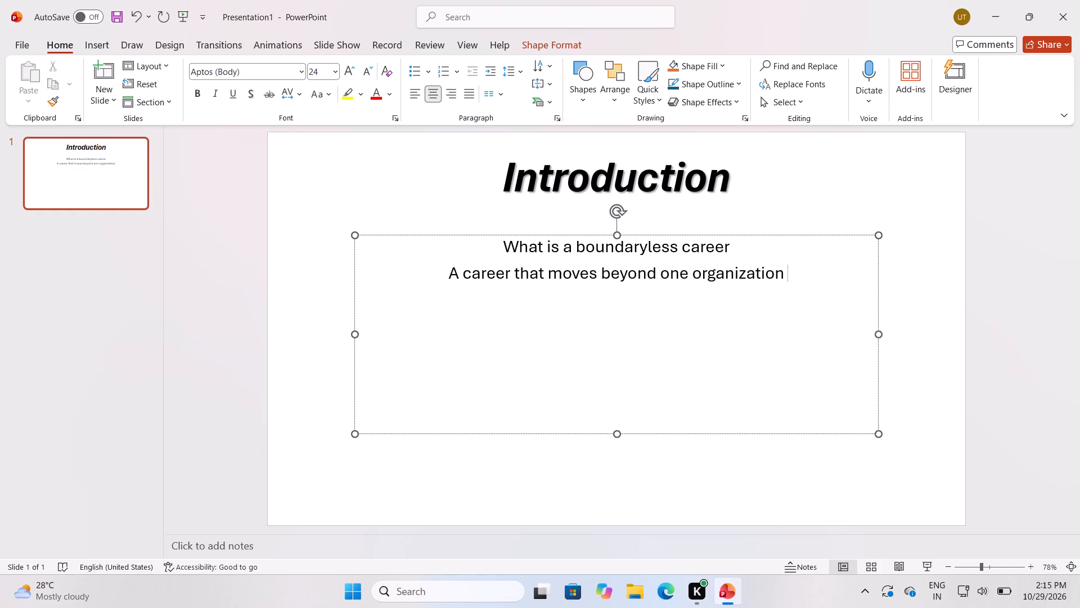
pyautogui.write('or tr')
pyautogui.write('ad')
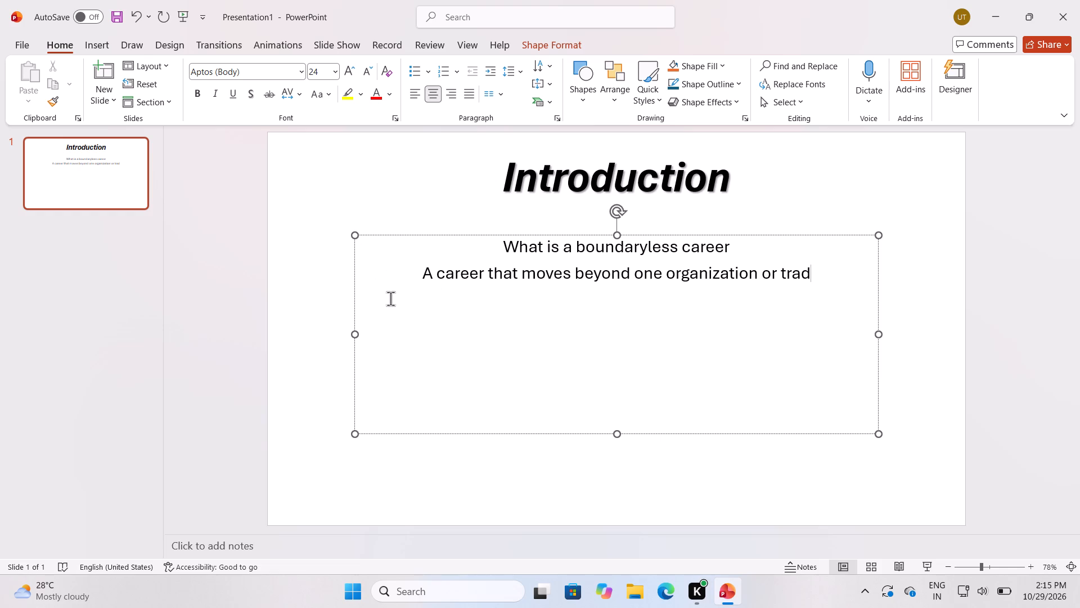
pyautogui.write('itional')
pyautogui.press('space')
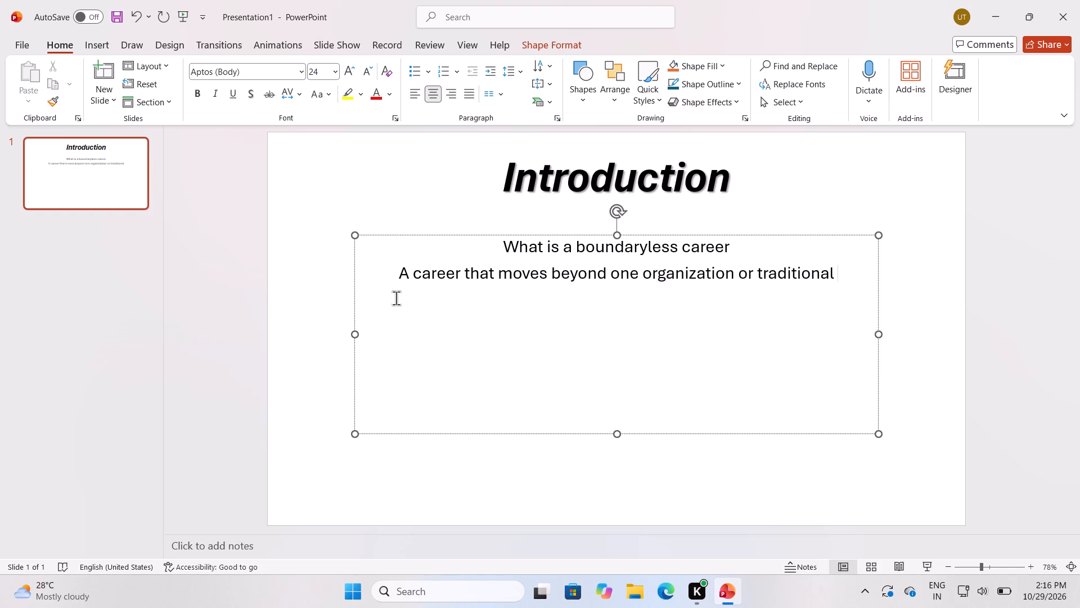
pyautogui.write('job')
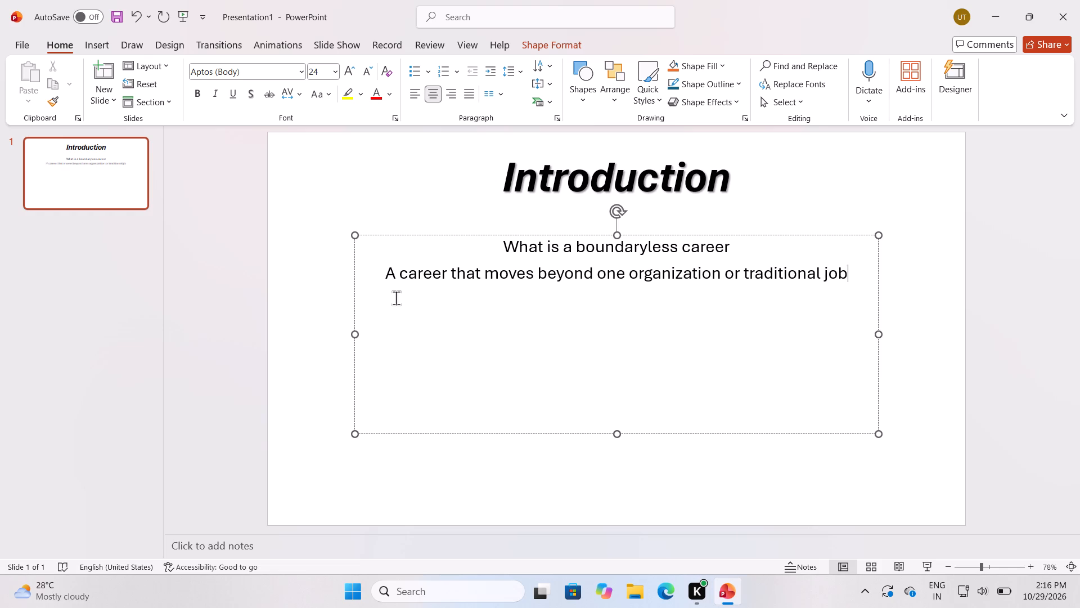
# End the second subtitle line with a period and start a third line reading "People explore opportunities across".
pyautogui.press('.')
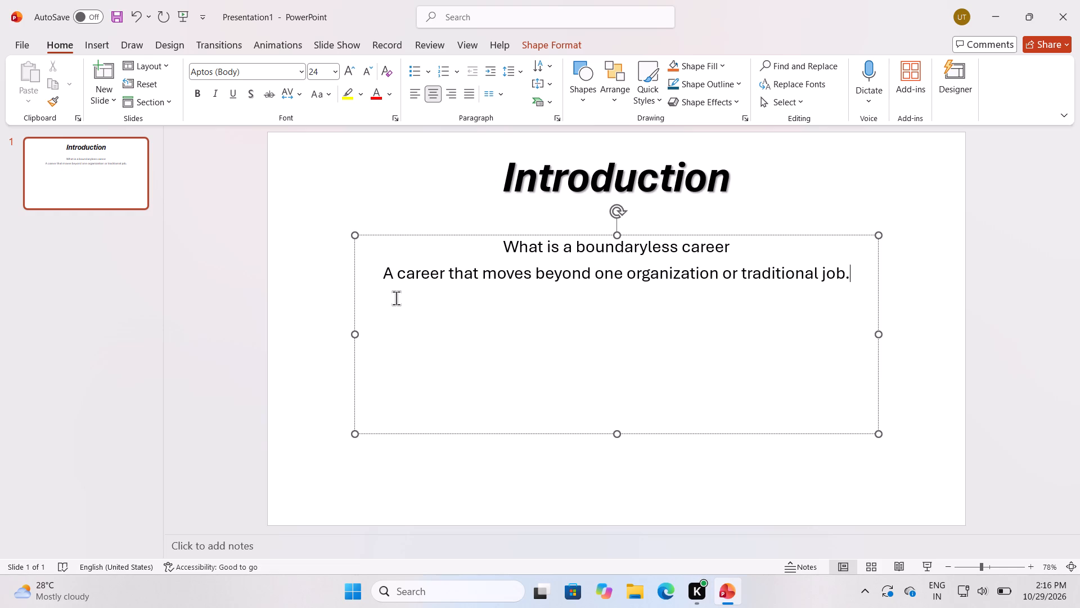
pyautogui.press('Return')
pyautogui.write('eople')
pyautogui.press('space')
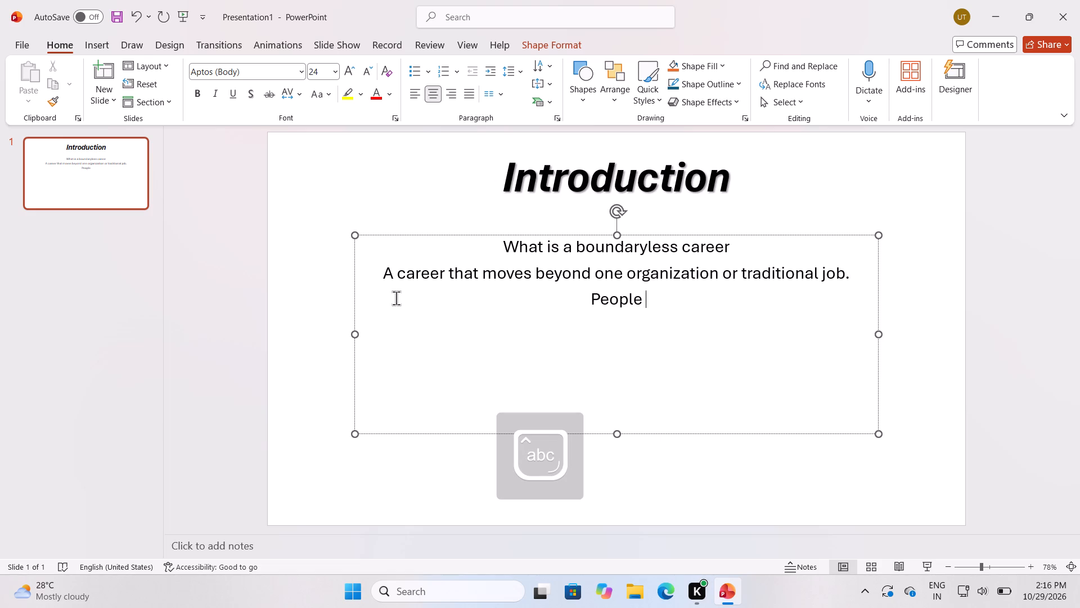
pyautogui.write('explore')
pyautogui.press('space')
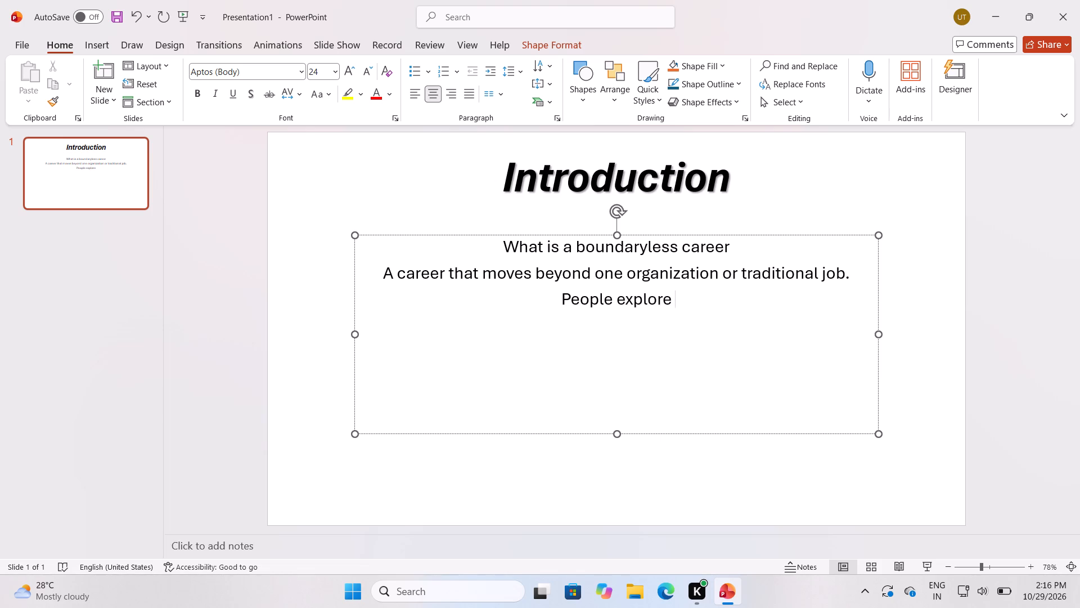
pyautogui.write('opportunities')
pyautogui.press('space')
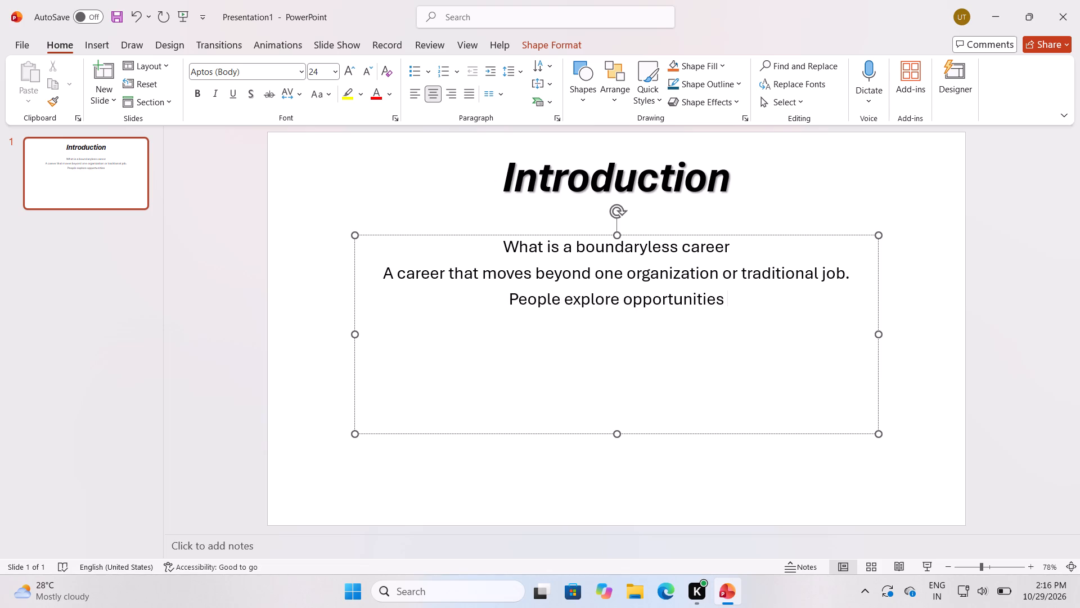
pyautogui.write('acr')
pyautogui.write('oe')
pyautogui.press('BackSpace')
pyautogui.write('ss')
pyautogui.press('space')
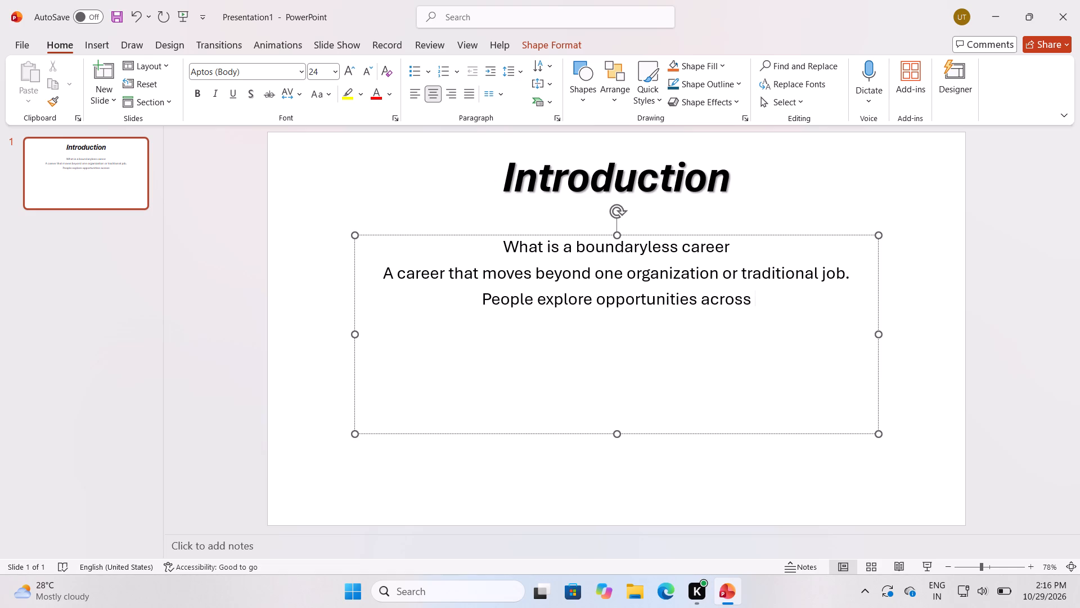
# Complete the third subtitle line with "different companies, industries, and professional networks.".
pyautogui.write('differe')
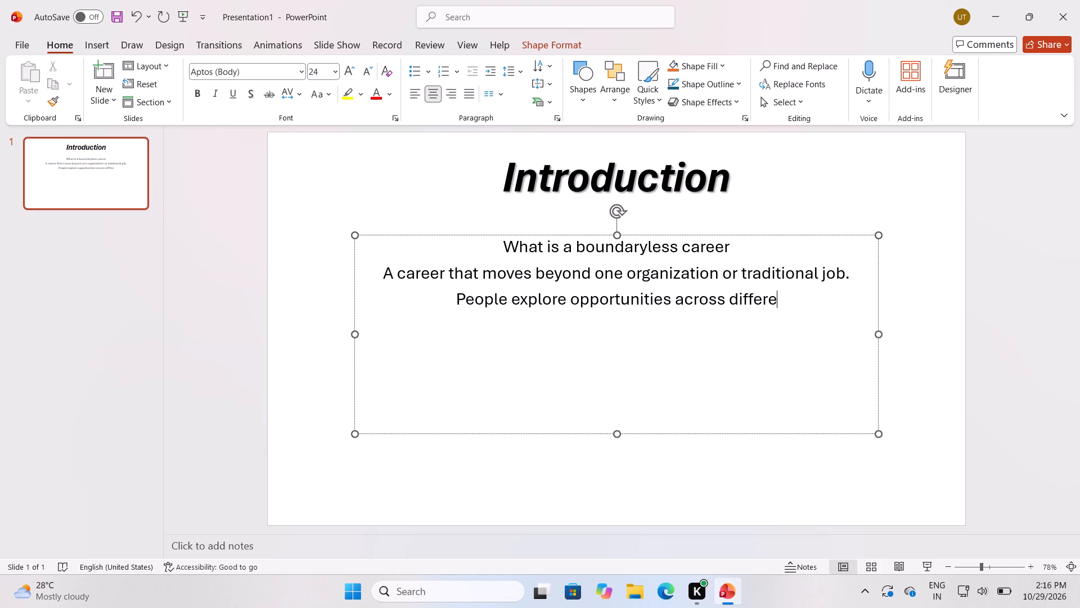
pyautogui.write('nt')
pyautogui.press('space')
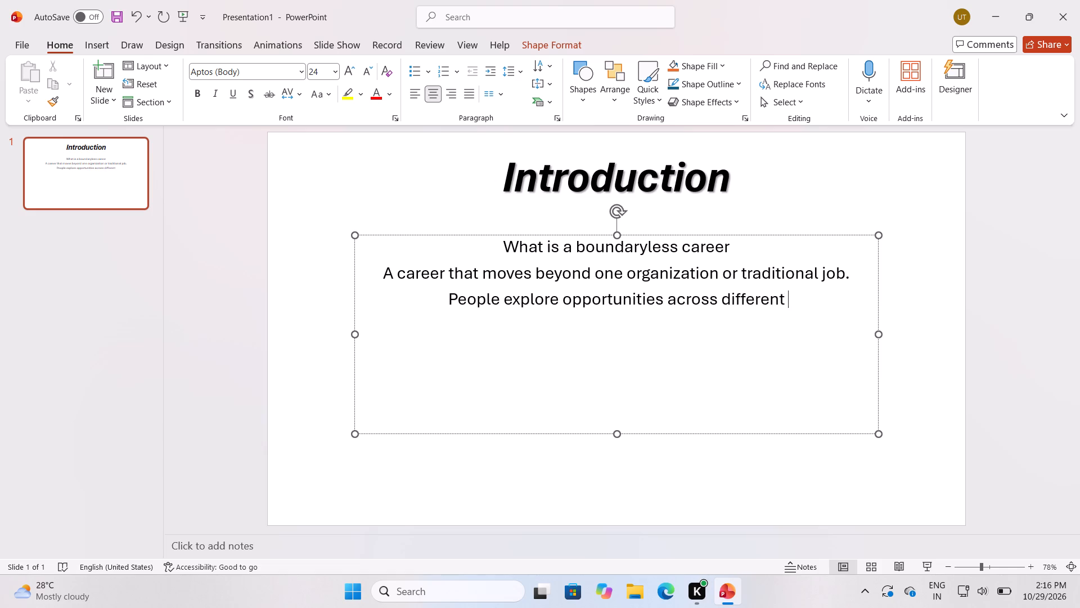
pyautogui.write('com')
pyautogui.write('panies')
pyautogui.press('space')
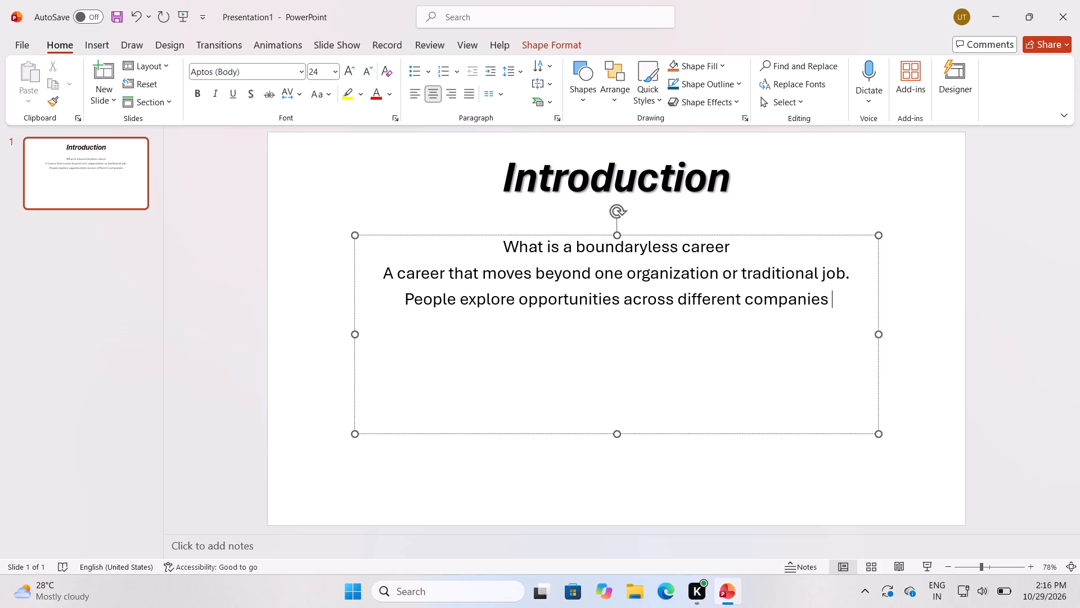
pyautogui.press('BackSpace')
pyautogui.write(', industries')
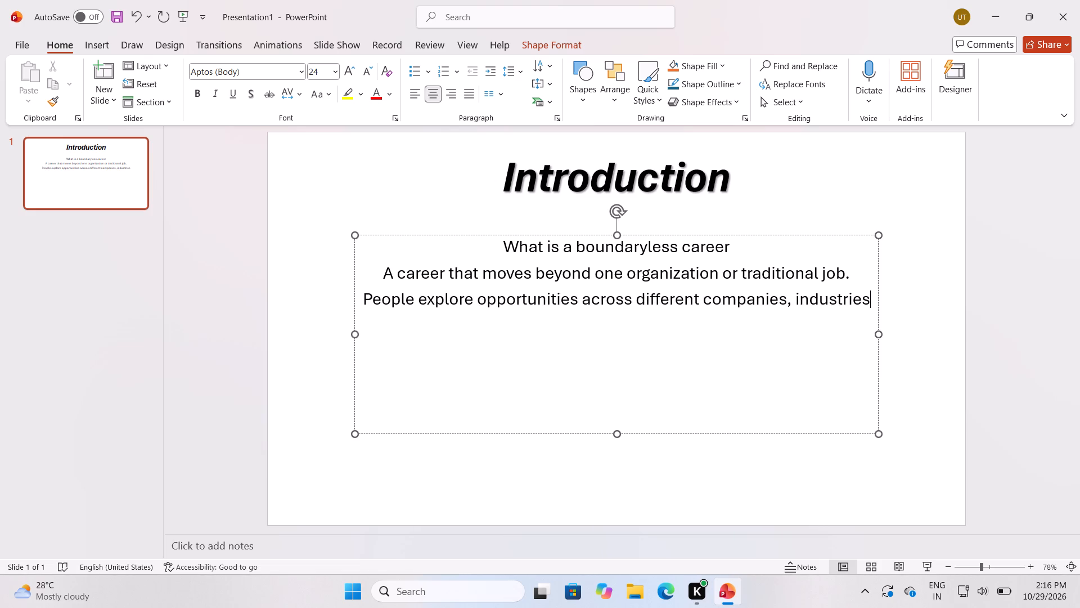
pyautogui.write(', and')
pyautogui.press('space')
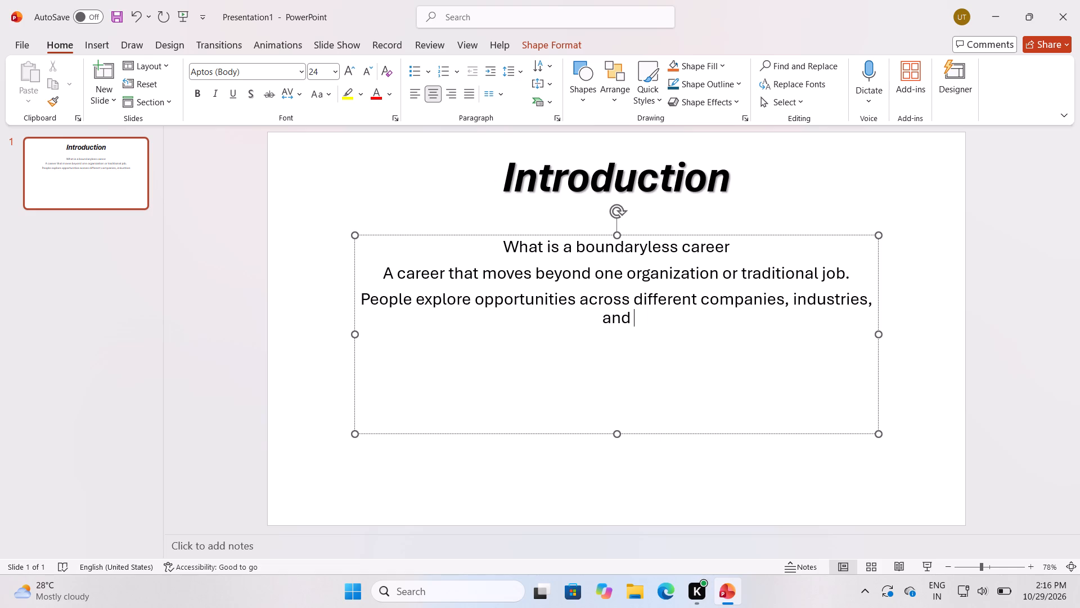
pyautogui.write('profes')
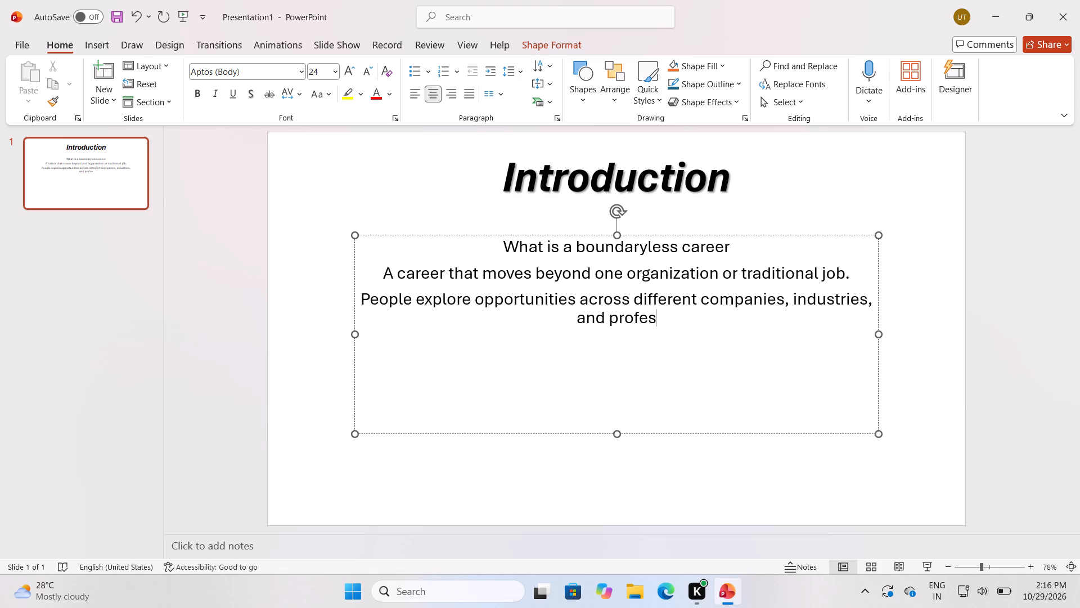
pyautogui.write('sional')
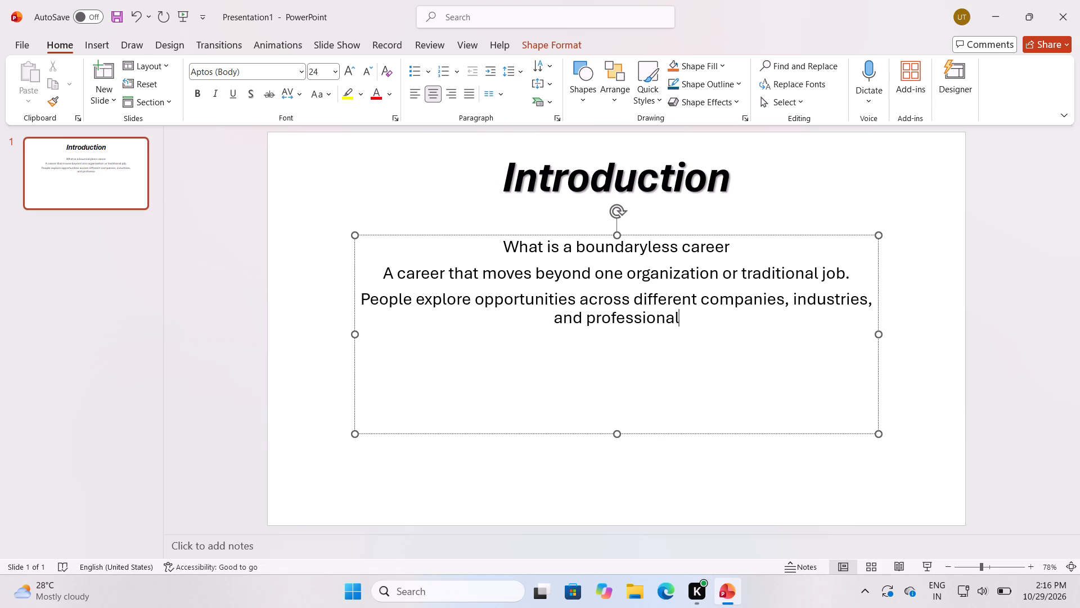
pyautogui.press('space')
pyautogui.write('networks')
pyautogui.press('.')
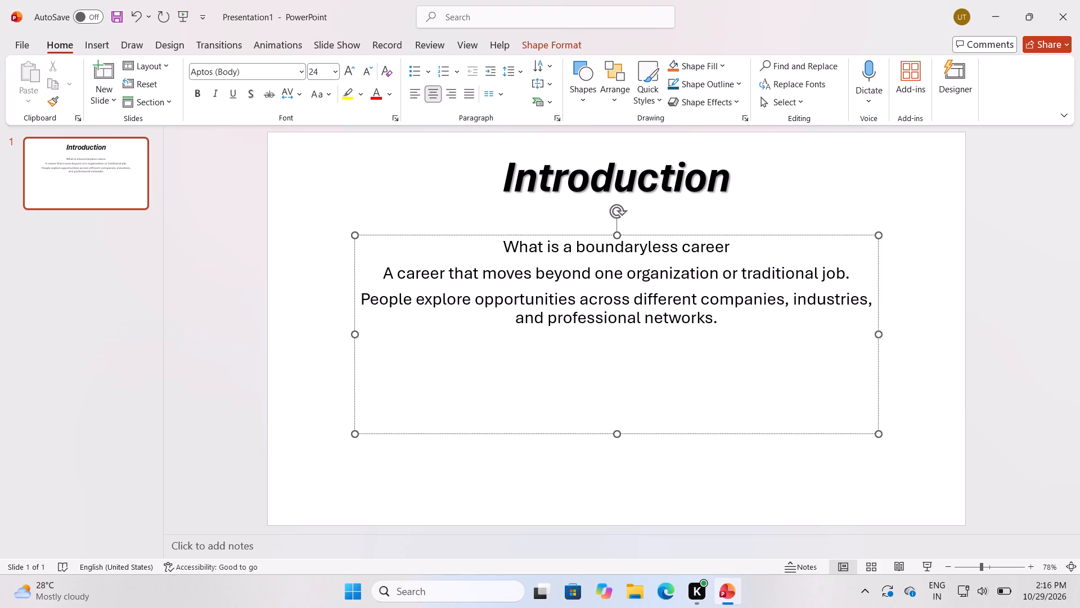
# Add a fourth line to the subtitle box reading "Focuses on flexibility".
pyautogui.press('Return')
pyautogui.write('ocuses')
pyautogui.press('space')
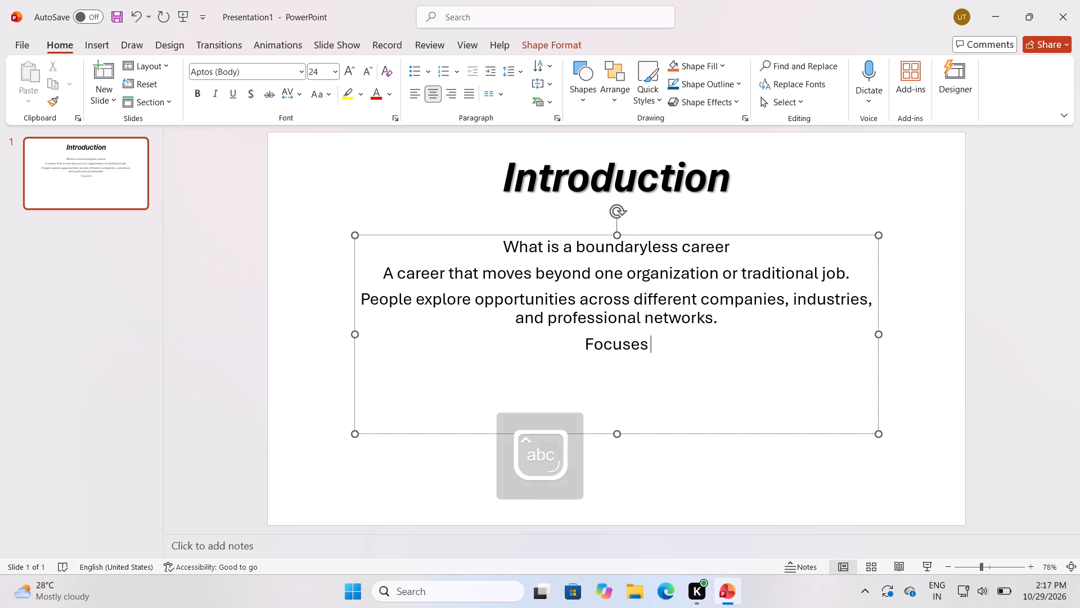
pyautogui.write('on fe')
pyautogui.press('BackSpace')
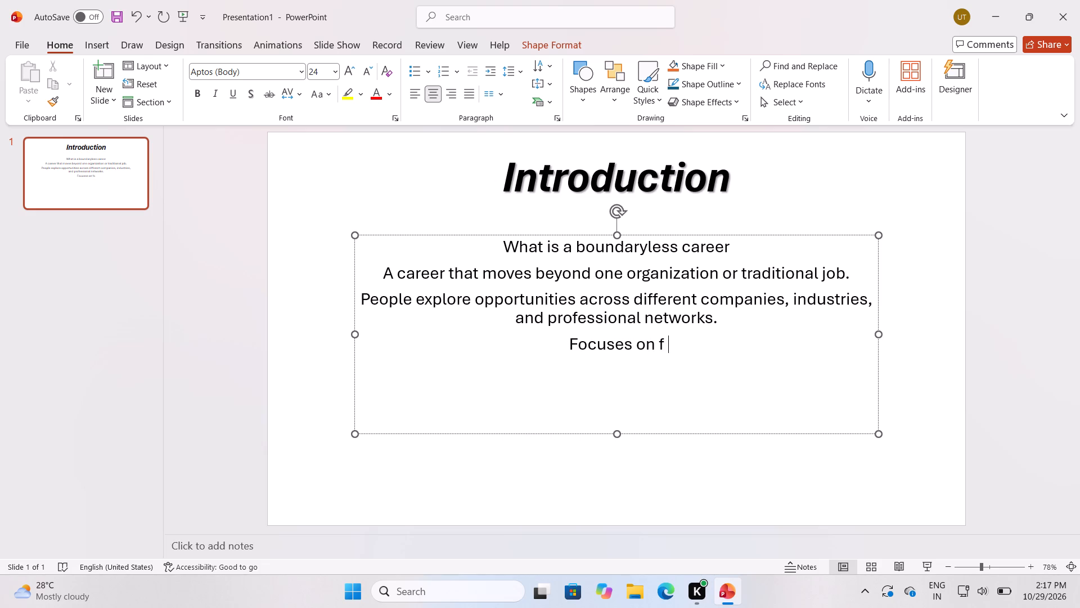
pyautogui.write('les')
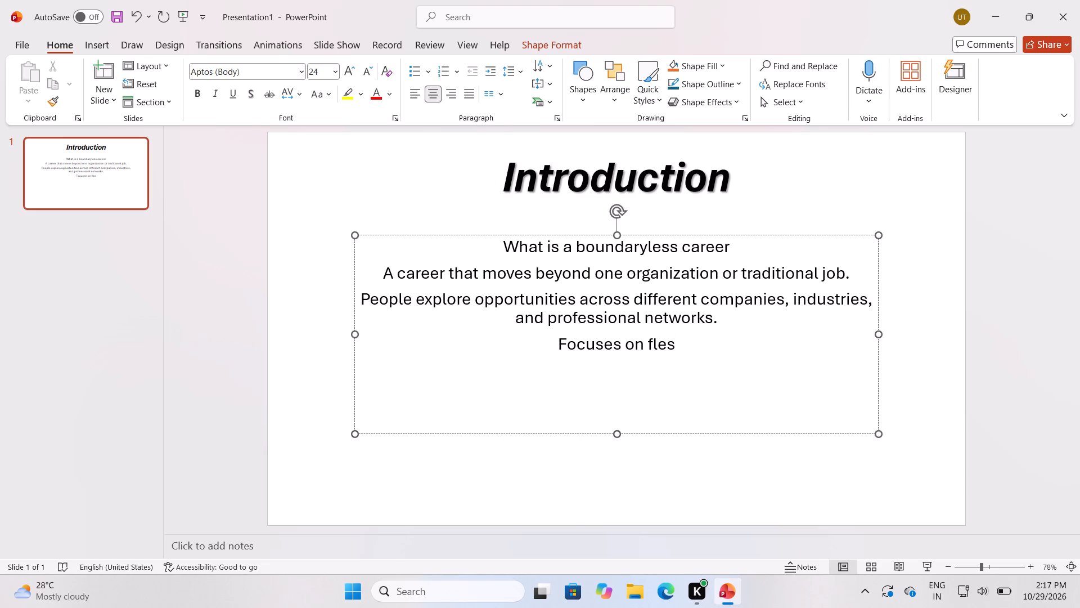
pyautogui.press('BackSpace')
pyautogui.press('x')
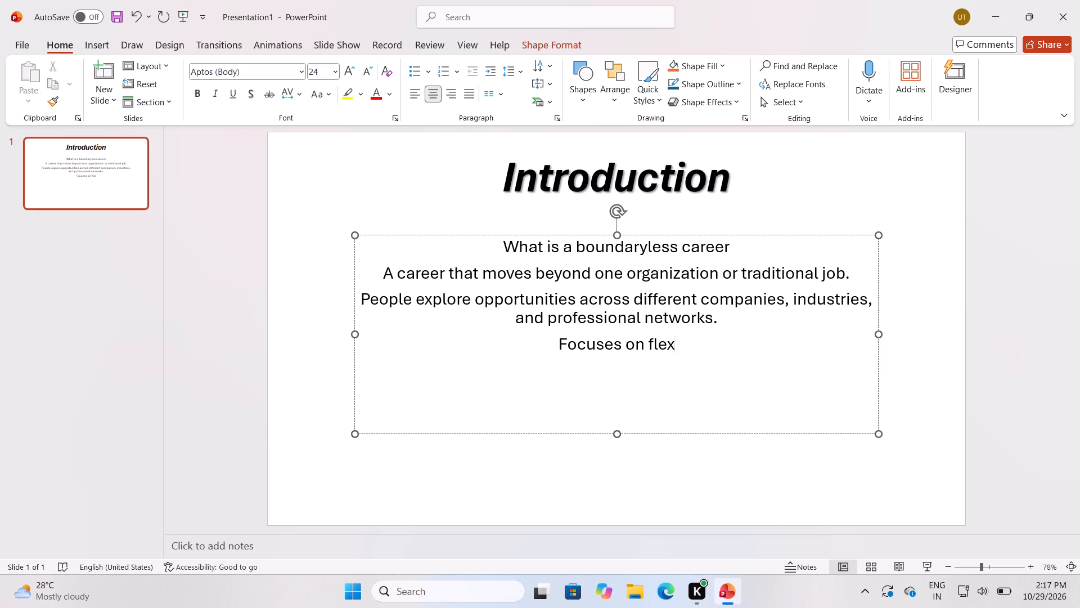
pyautogui.write('ibility')
pyautogui.press('space')
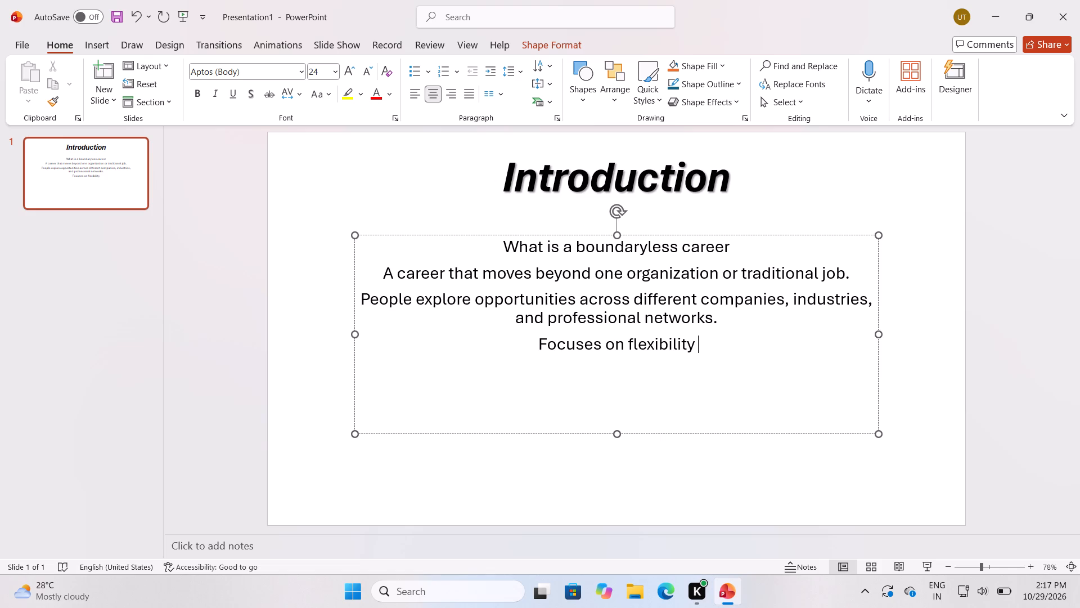
# Complete the fourth subtitle line after a double space with "continuous learning and career growth.".
pyautogui.press('BackSpace')
pyautogui.press('space')
pyautogui.press('space')
pyautogui.write('cont')
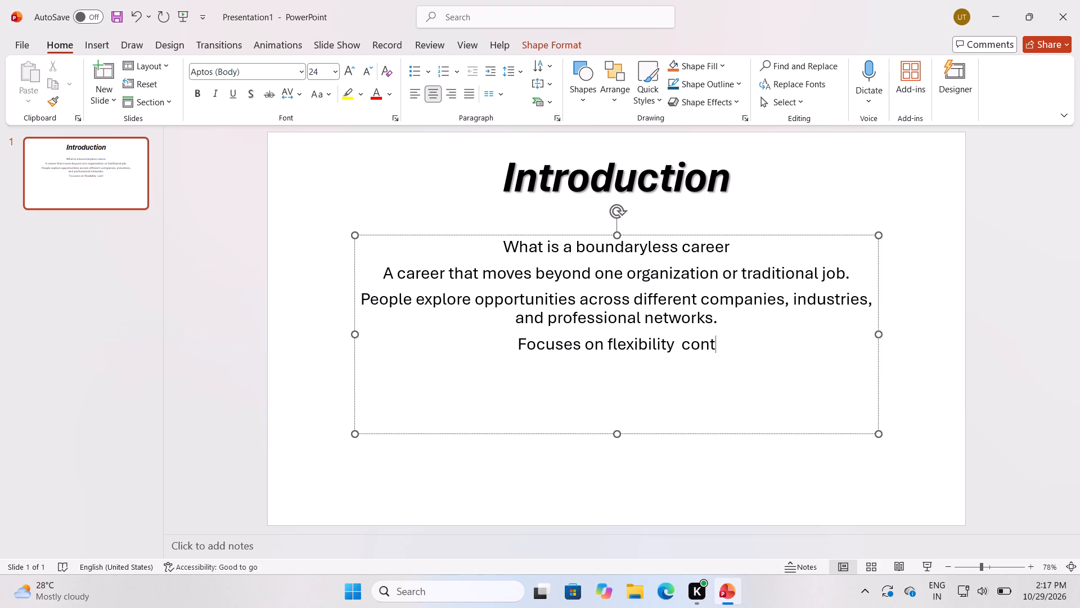
pyautogui.write('inuous')
pyautogui.press('space')
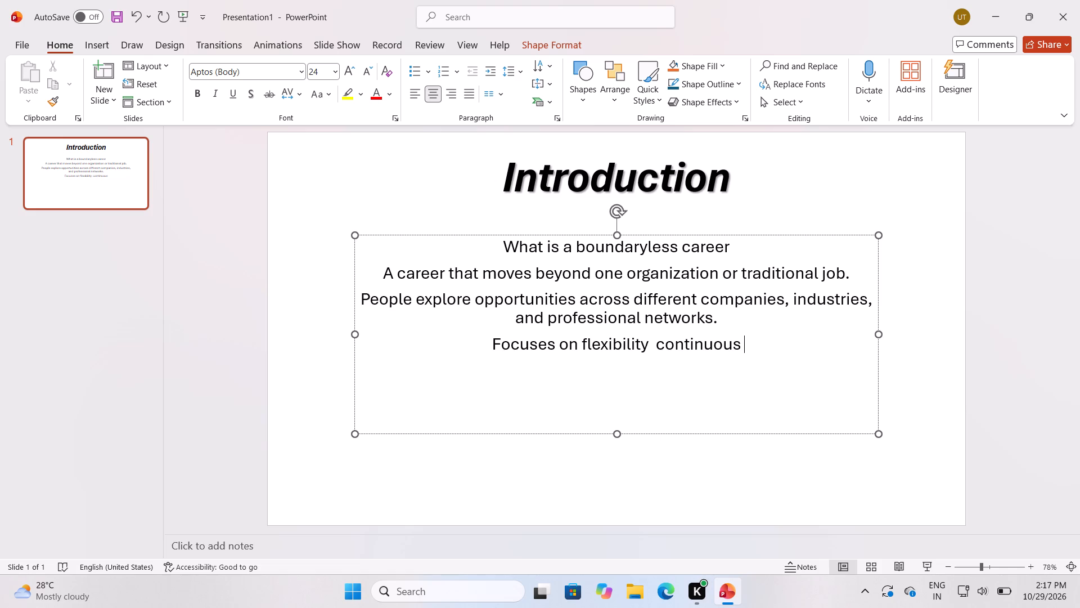
pyautogui.write('learning')
pyautogui.press('space')
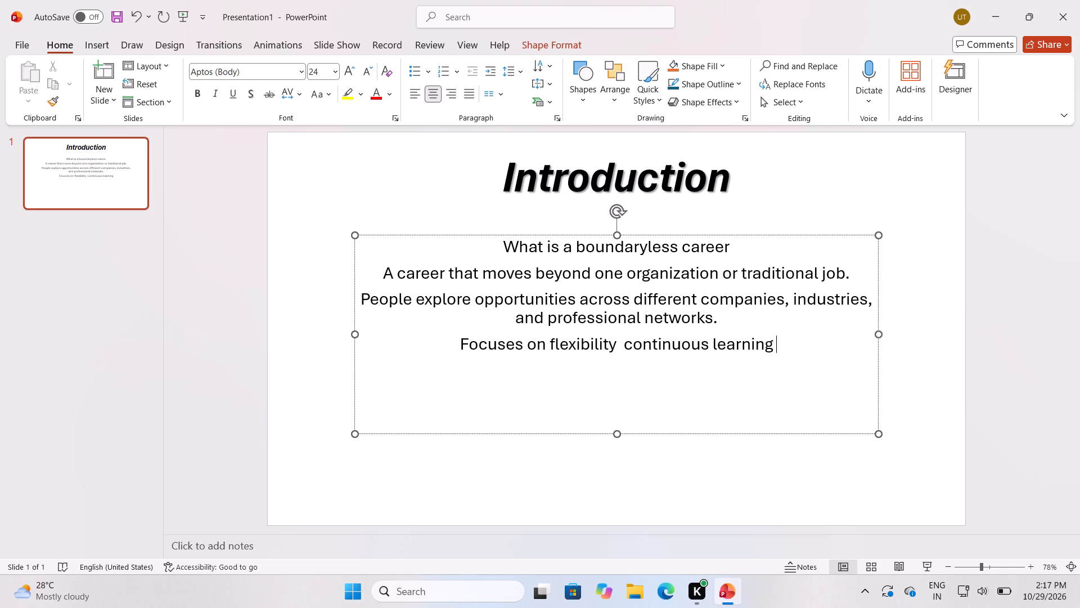
pyautogui.write('and ac')
pyautogui.press('BackSpace')
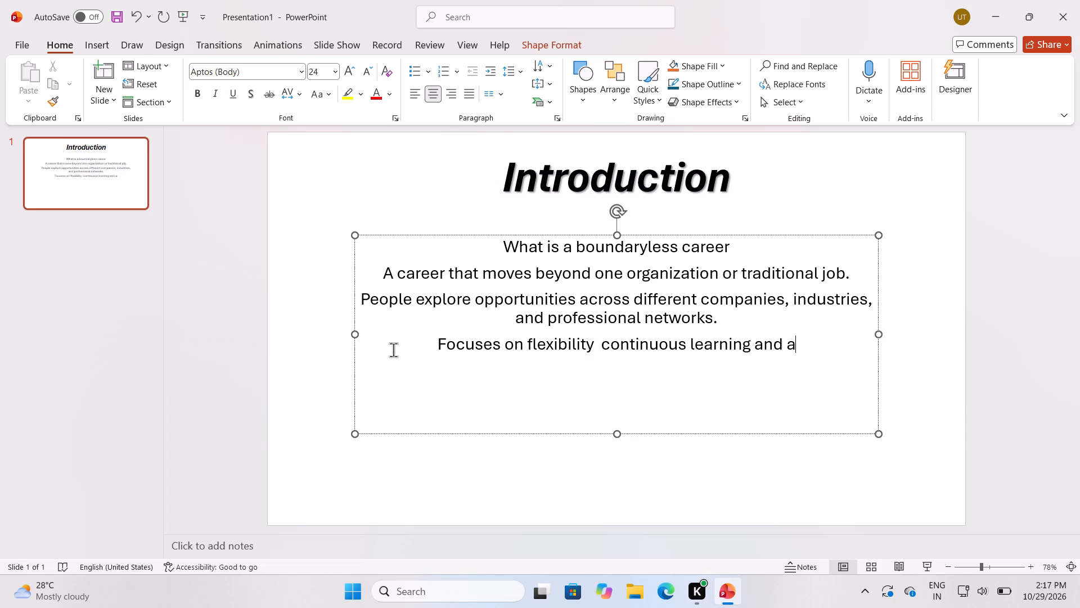
pyautogui.press('BackSpace')
pyautogui.write('career')
pyautogui.press('space')
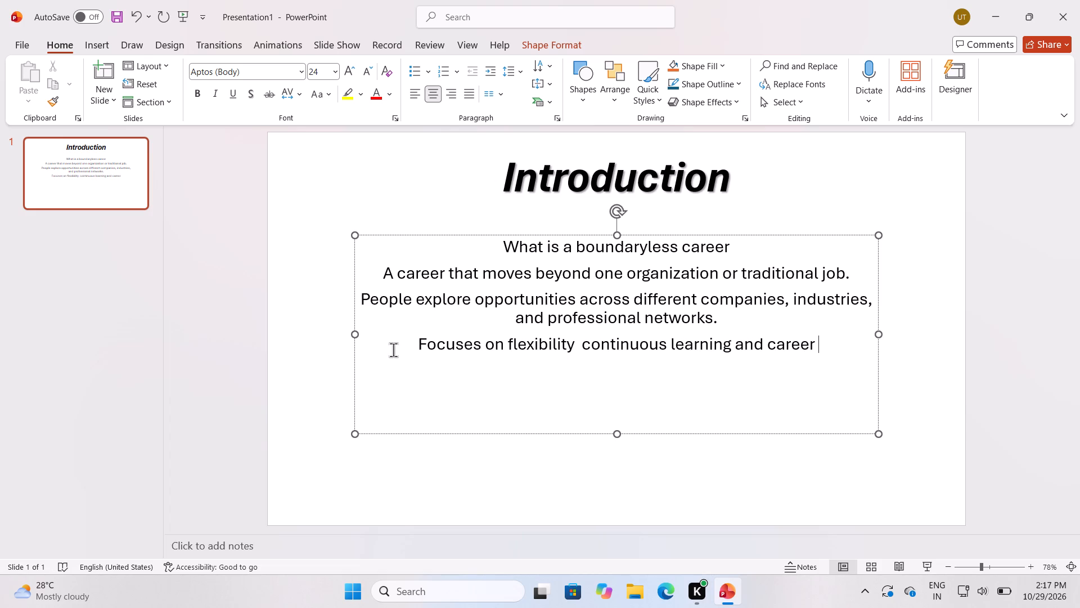
pyautogui.write('growth.')
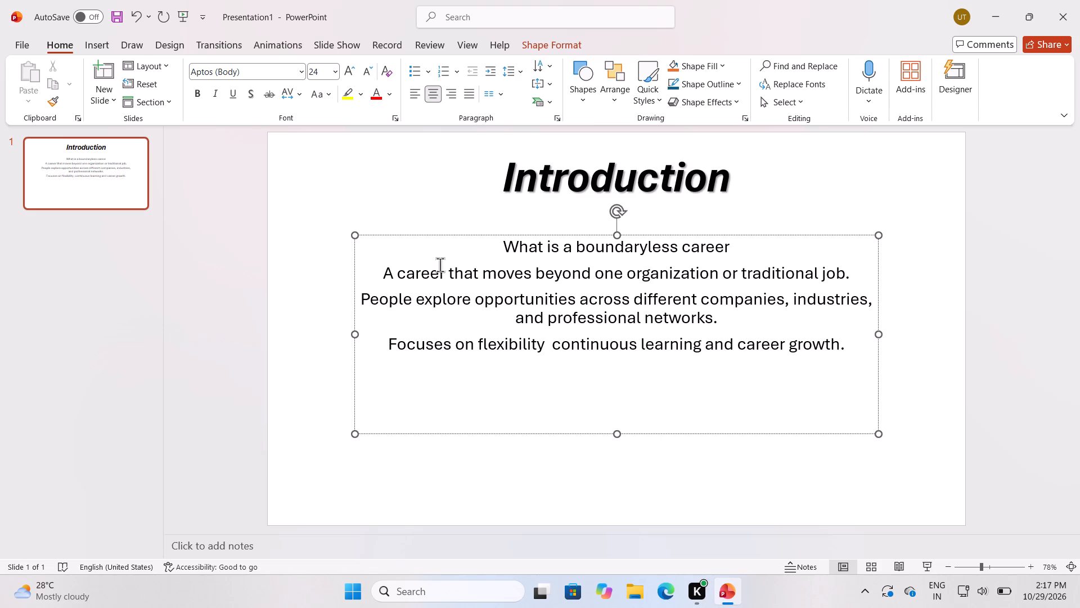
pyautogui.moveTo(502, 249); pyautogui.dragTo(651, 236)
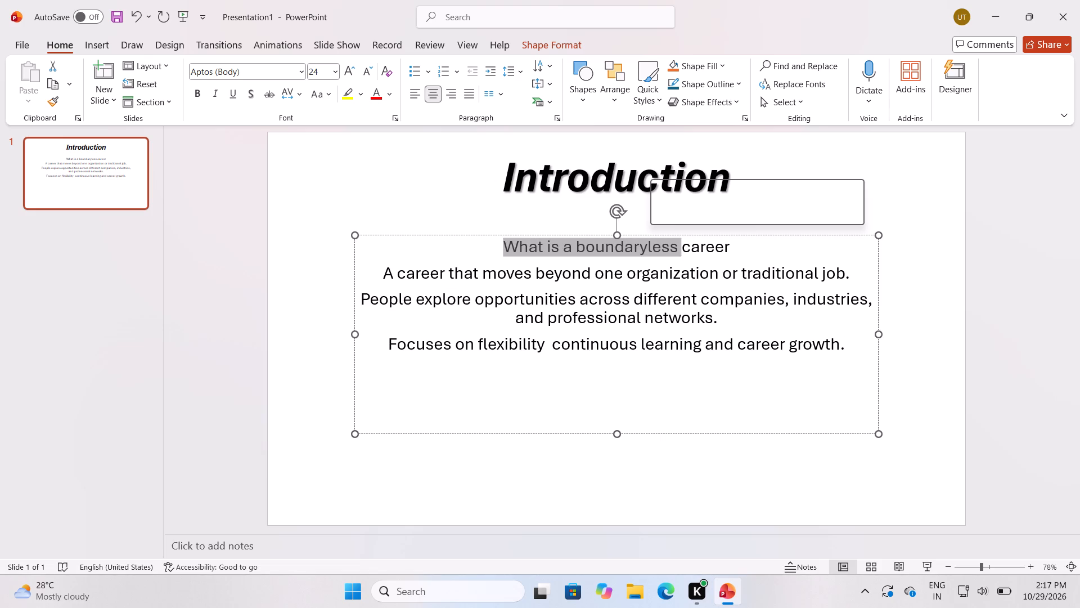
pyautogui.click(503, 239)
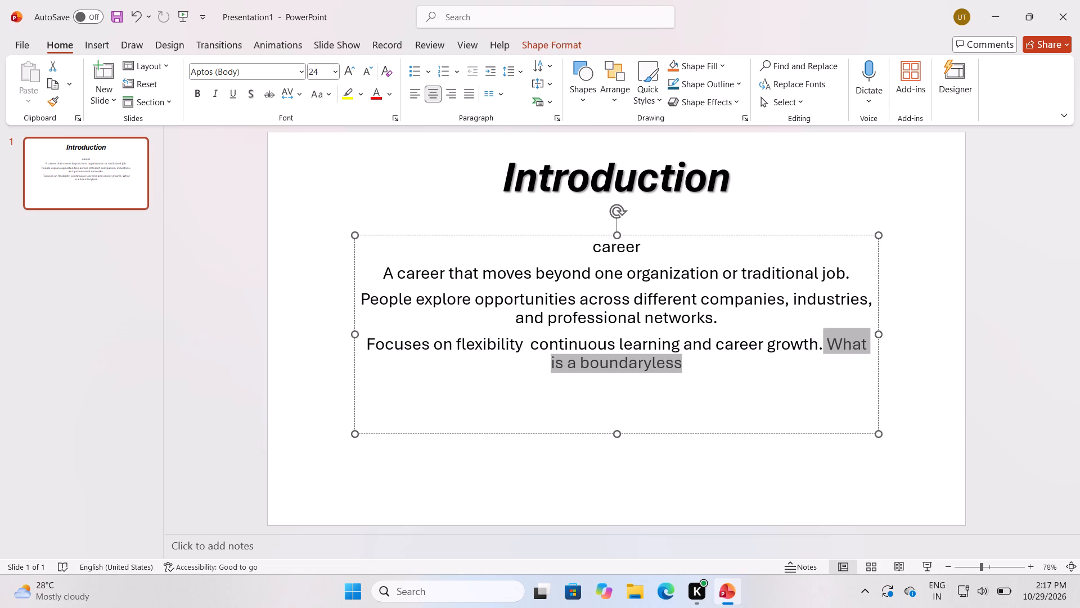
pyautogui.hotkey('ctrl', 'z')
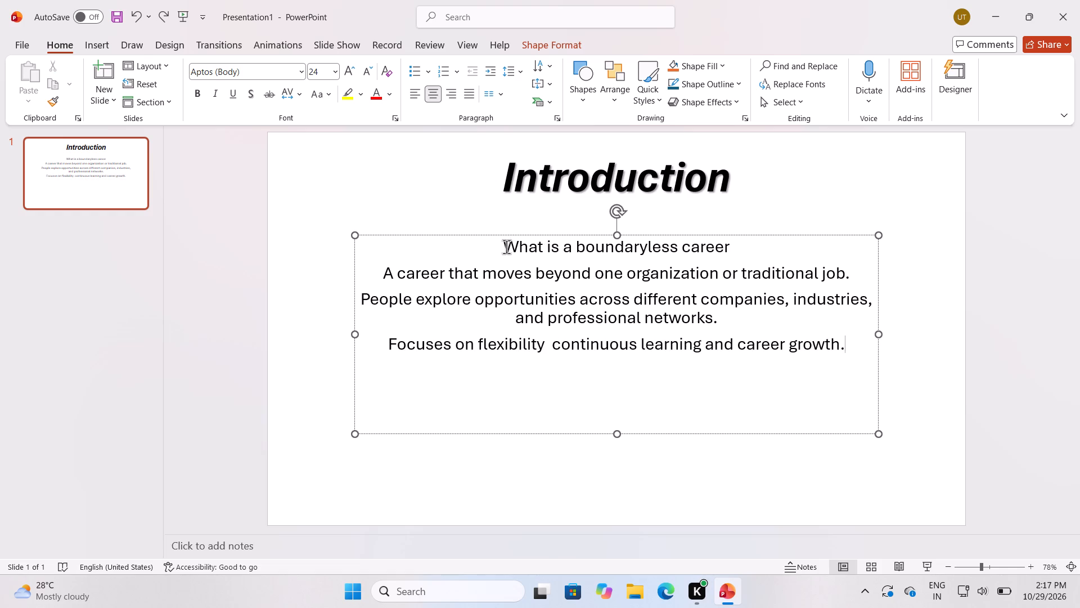
# Make the first subtitle line, "What is a boundaryless career", bold and underlined.
pyautogui.moveTo(503, 244); pyautogui.dragTo(708, 248)
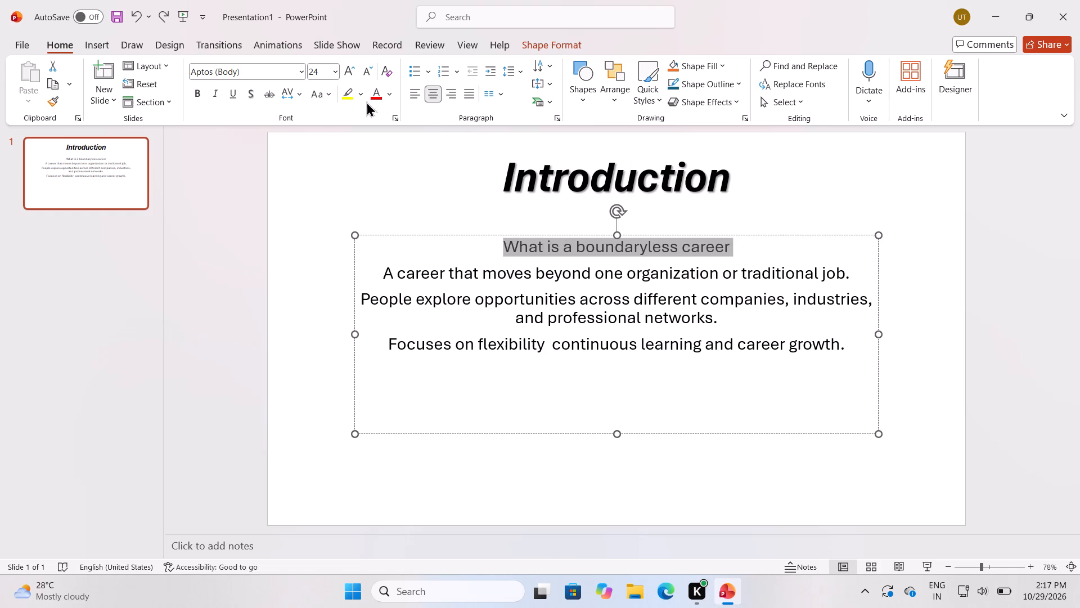
pyautogui.click(194, 97)
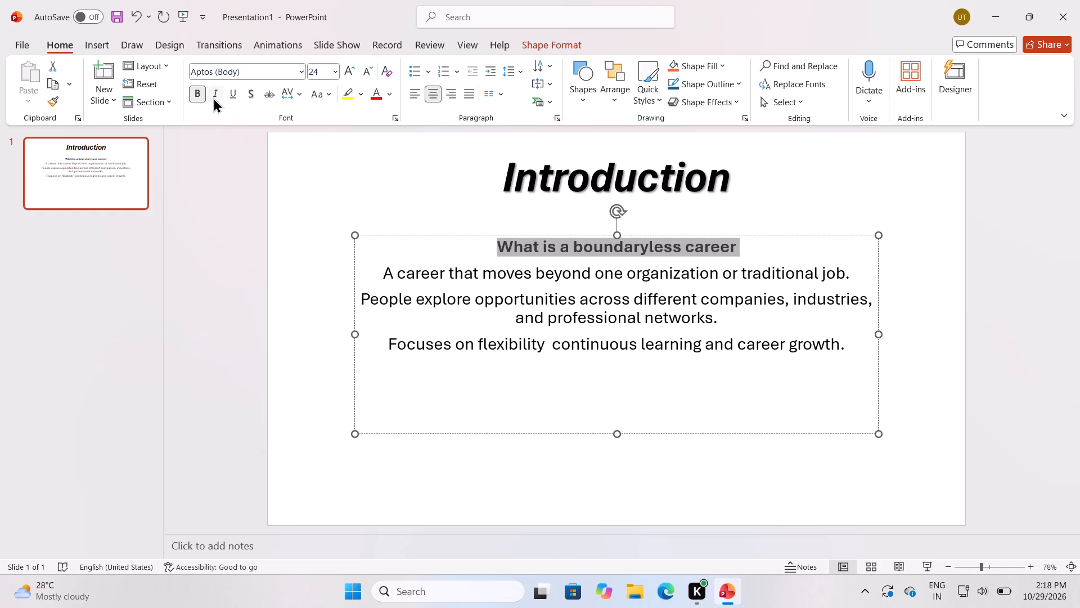
pyautogui.click(232, 96)
# Left-align the three text lines below the "What is a boundaryless career" heading.
pyautogui.moveTo(385, 272); pyautogui.dragTo(457, 332)
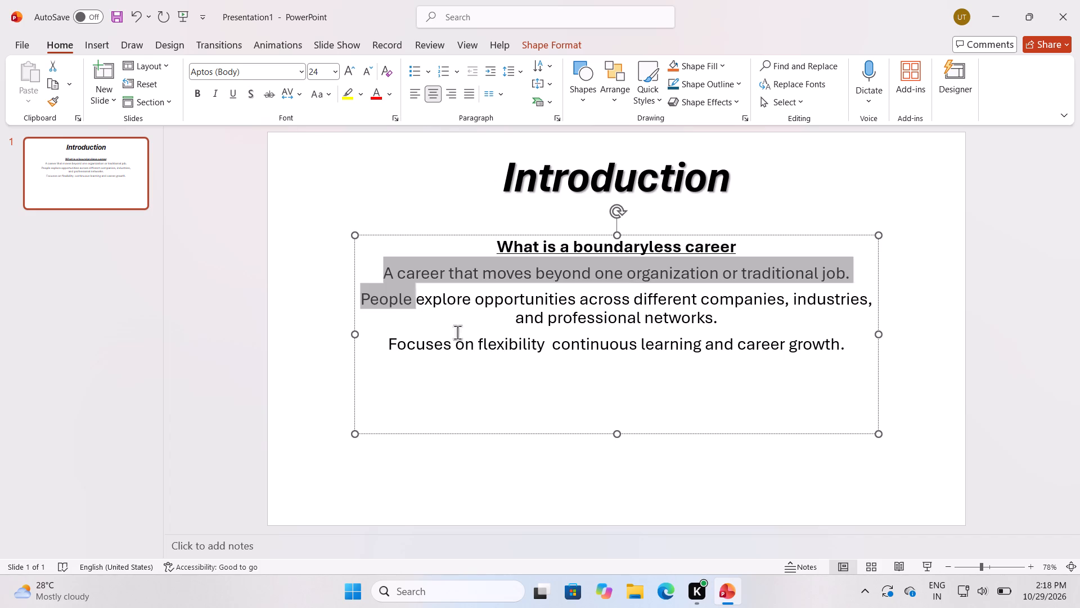
pyautogui.moveTo(457, 332); pyautogui.dragTo(822, 372)
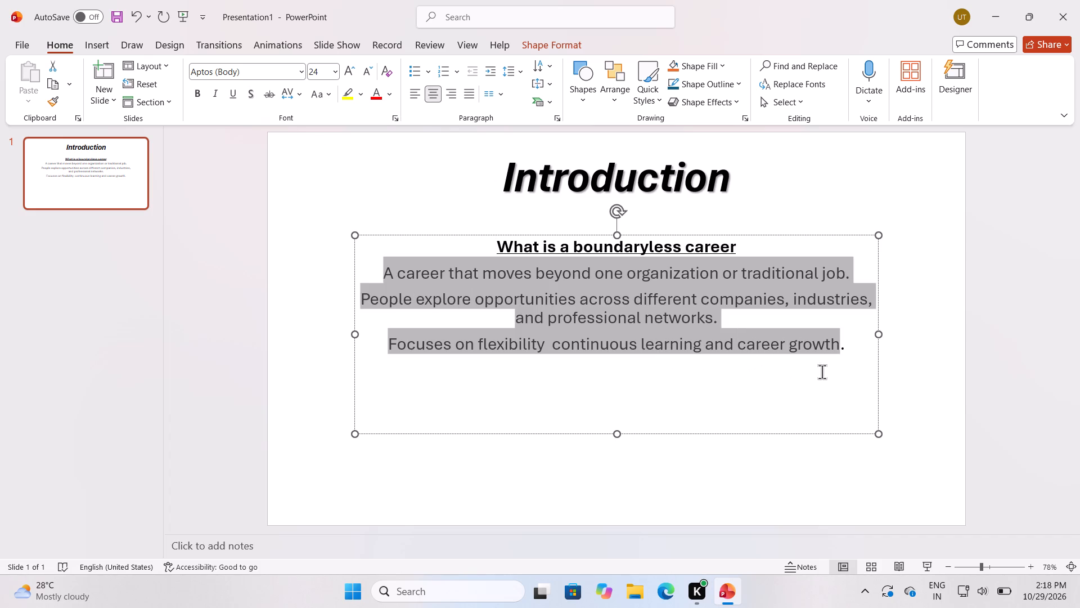
pyautogui.moveTo(822, 372); pyautogui.dragTo(883, 364)
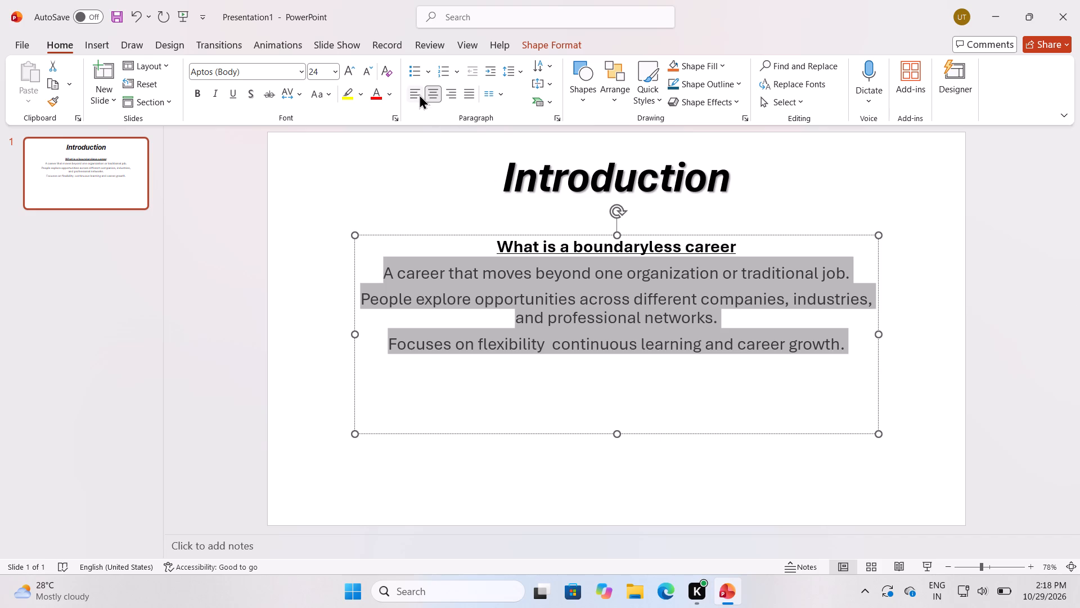
pyautogui.click(416, 95)
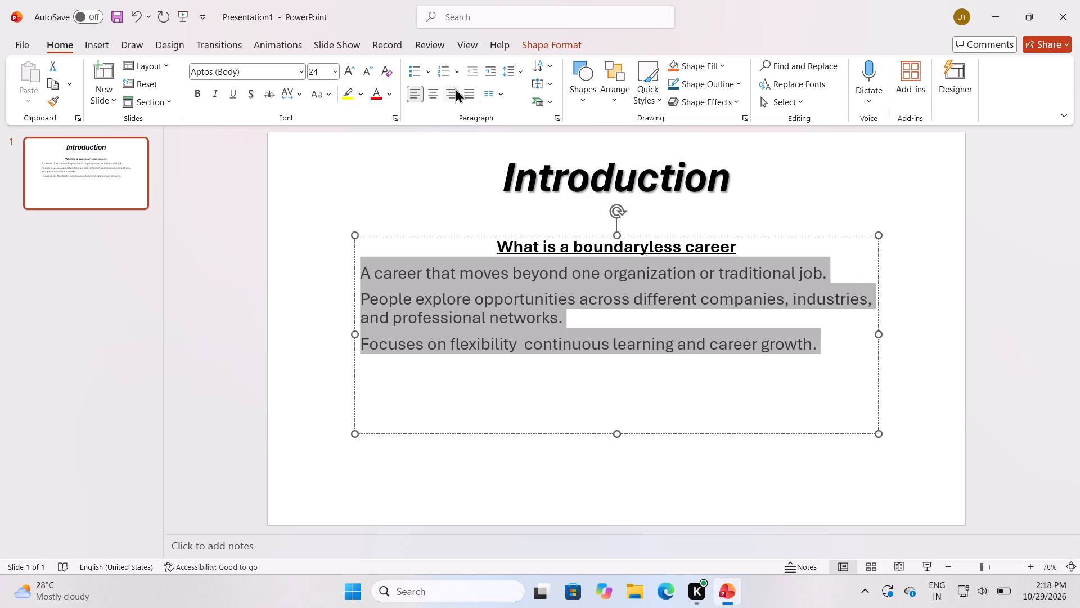
# Number the three selected lines in the 1) 2) 3) style and make them bold.
pyautogui.click(454, 71)
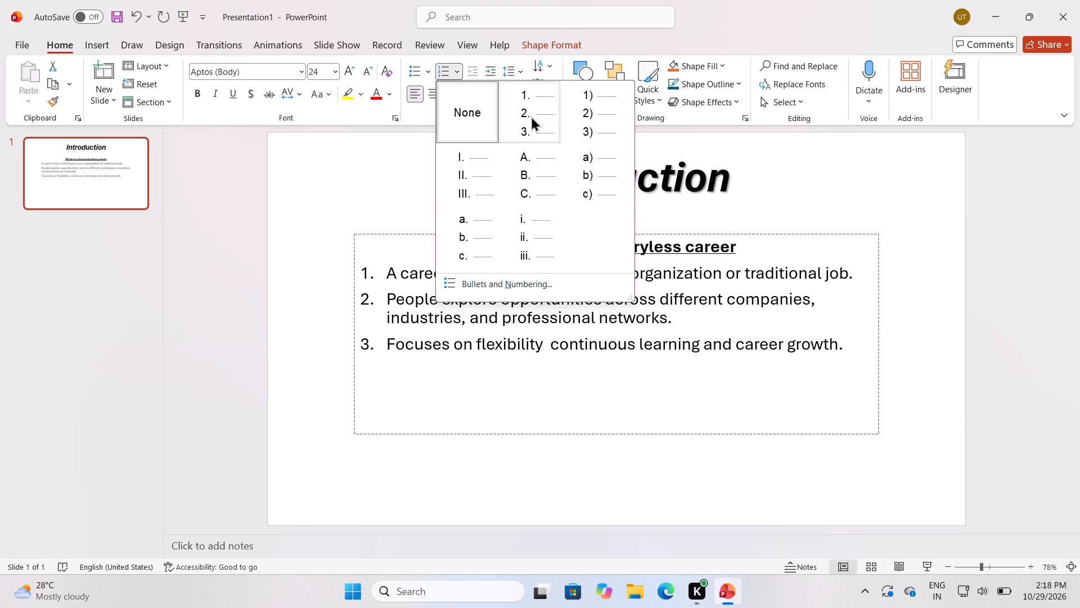
pyautogui.click(586, 123)
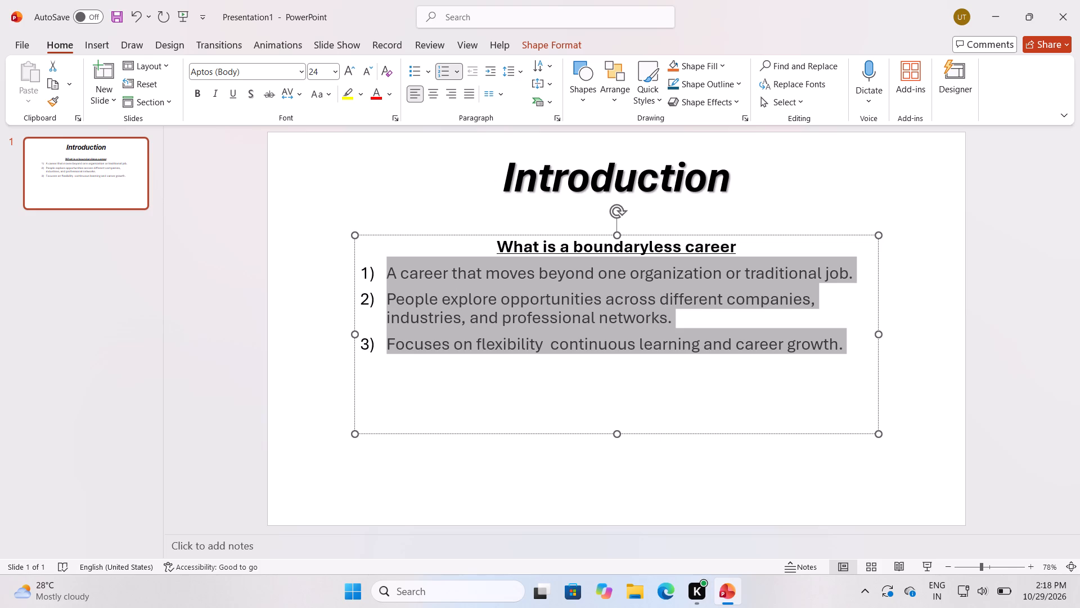
pyautogui.click(197, 92)
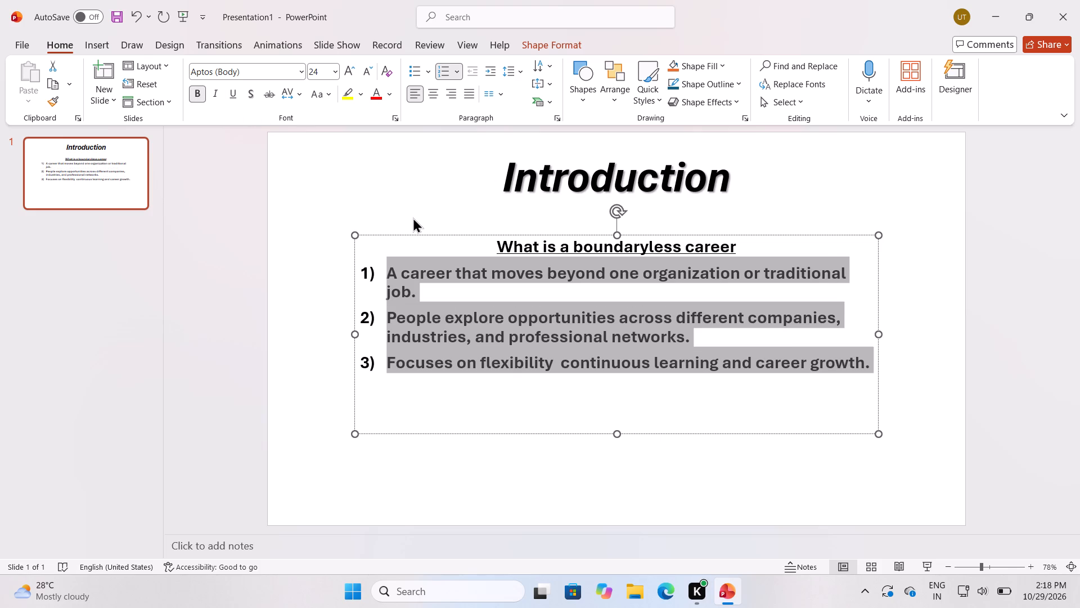
# Set the font size of the "What is a boundaryless career" heading to 32.
pyautogui.click(493, 248)
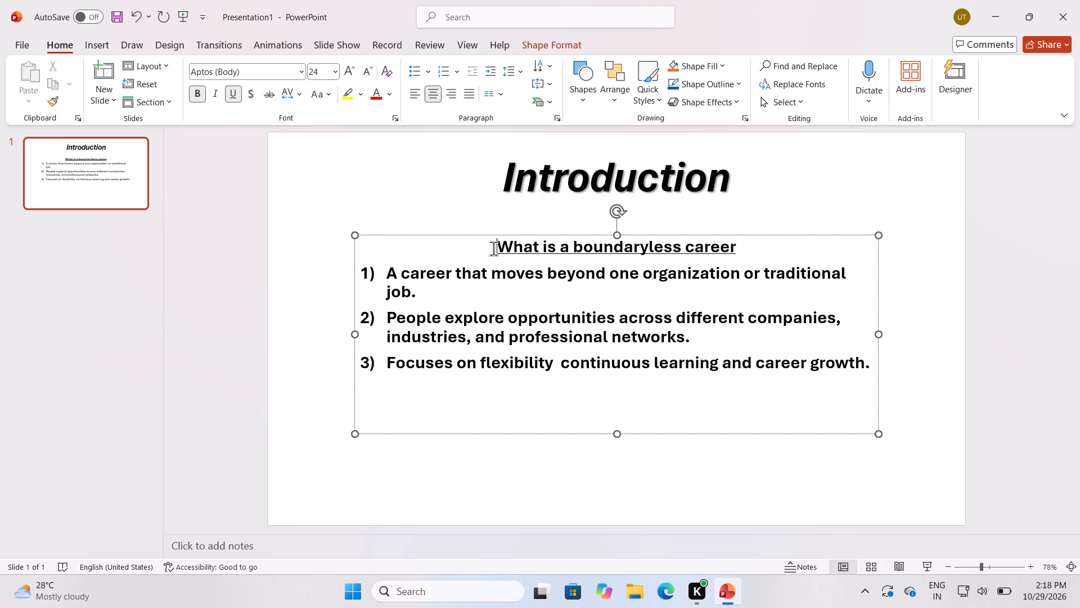
pyautogui.moveTo(493, 248); pyautogui.dragTo(734, 247)
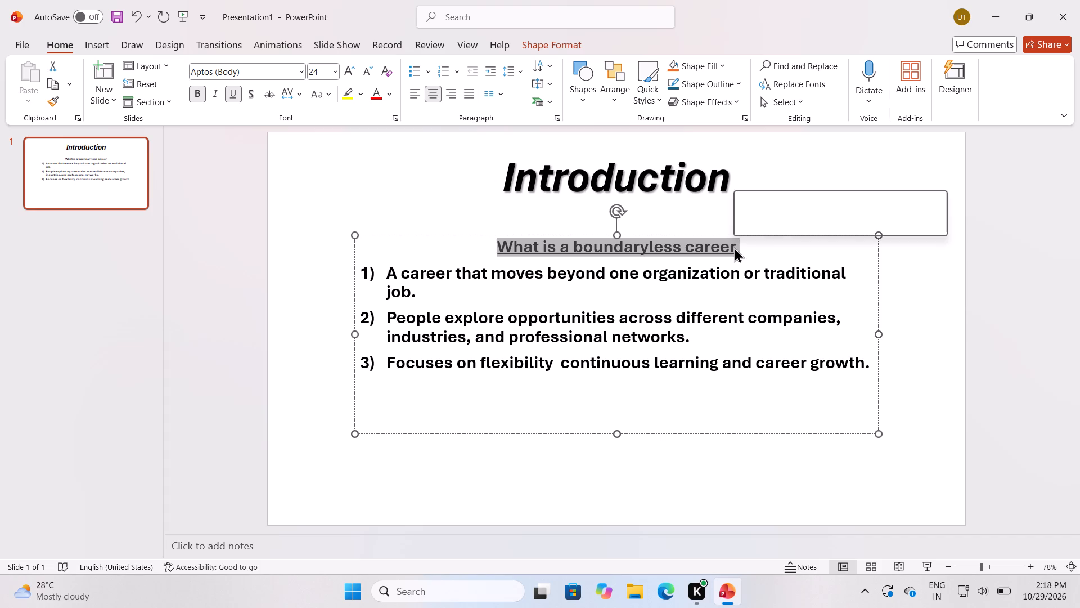
pyautogui.click(335, 68)
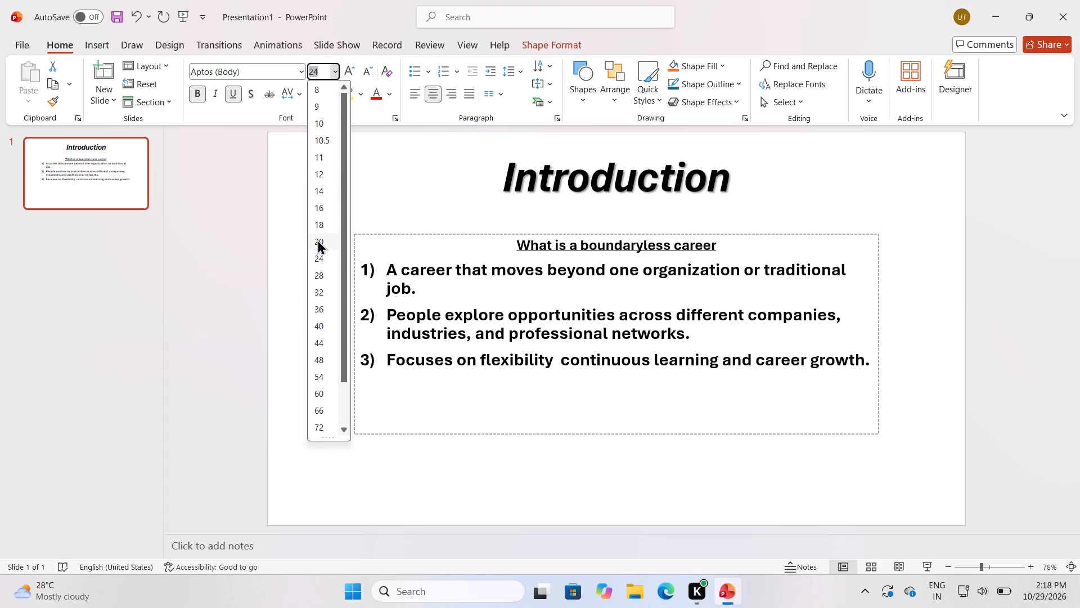
pyautogui.click(318, 293)
pyautogui.click(457, 408)
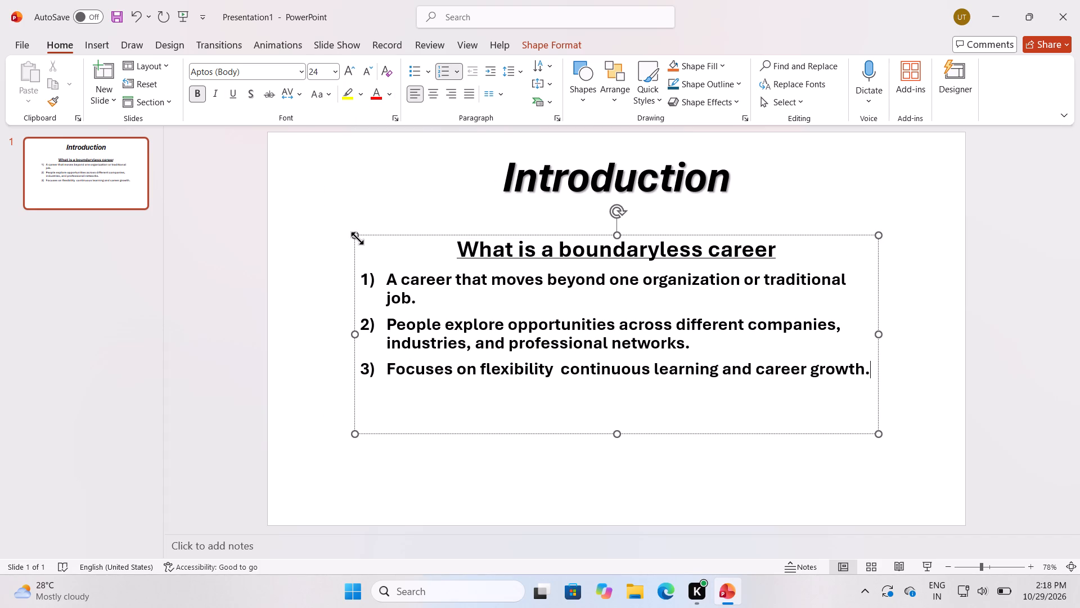
# Add a second slide with the Title and Content layout.
pyautogui.click(113, 99)
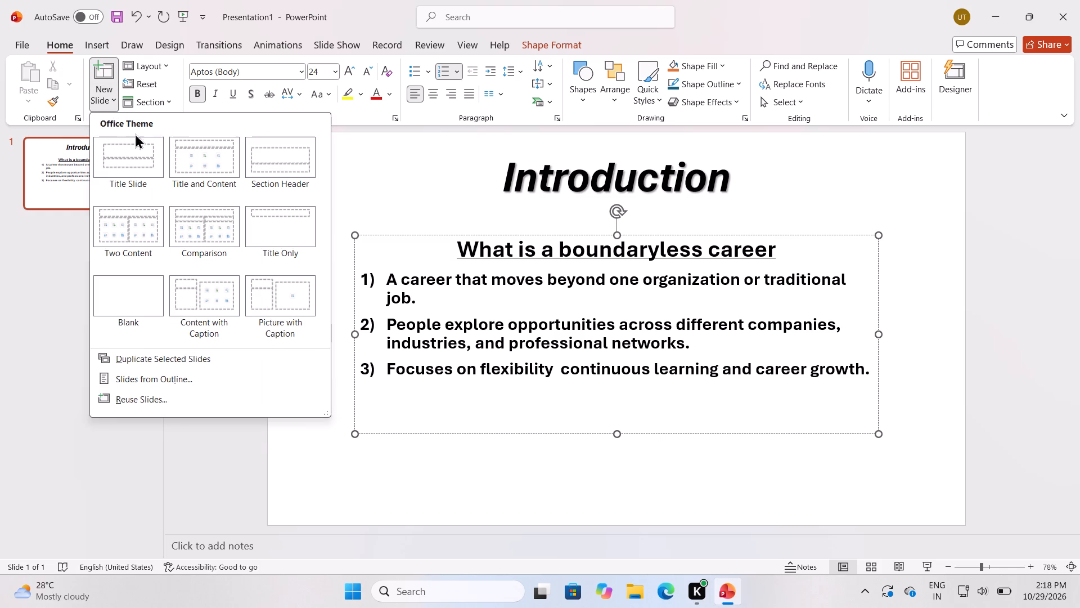
pyautogui.click(206, 165)
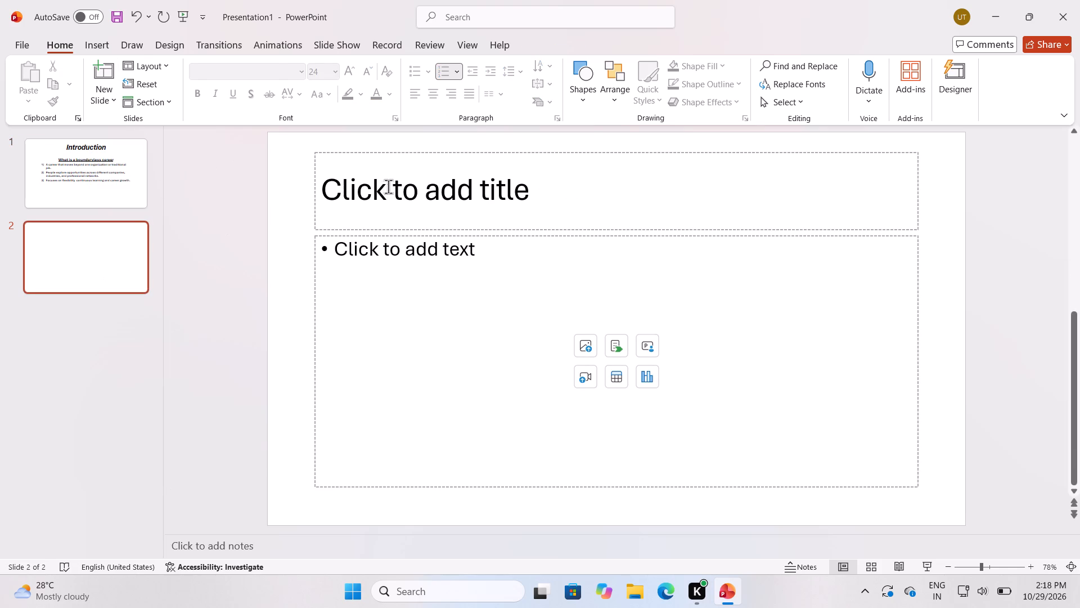
# Enter "Portfolio Career" as the title of the second slide.
pyautogui.click(388, 186)
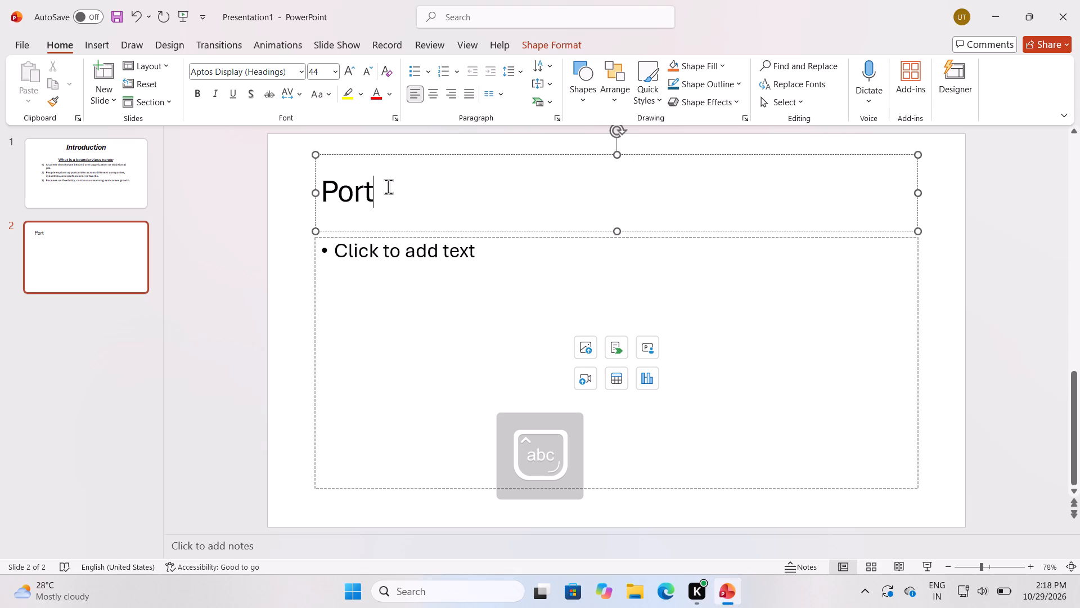
pyautogui.press('BackSpace')
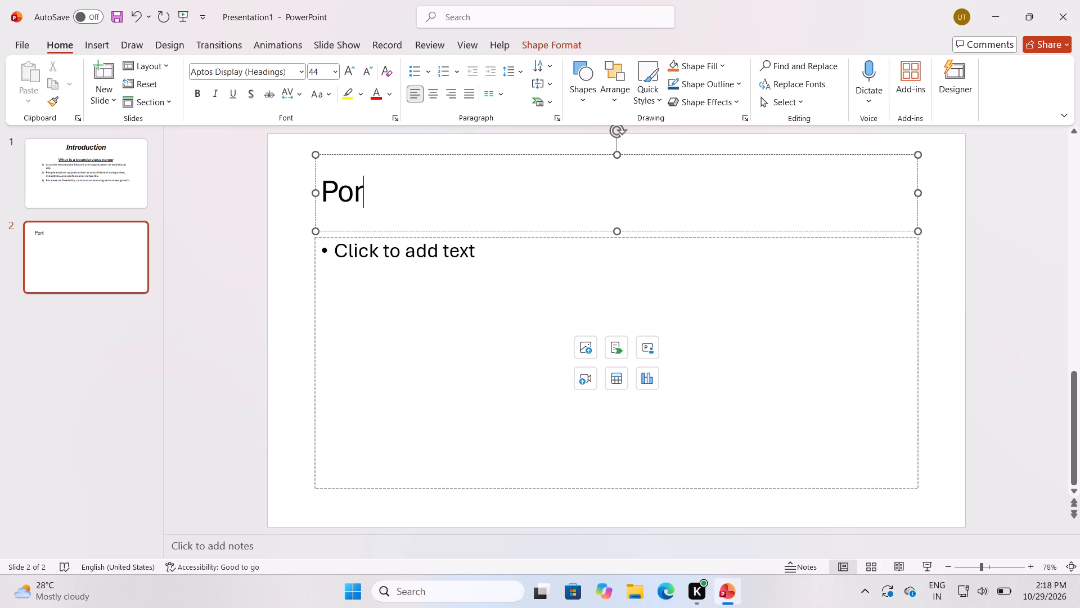
pyautogui.press('BackSpace')
pyautogui.press('BackSpace')
pyautogui.press('BackSpace')
pyautogui.press('BackSpace')
pyautogui.write('port')
pyautogui.write('fol')
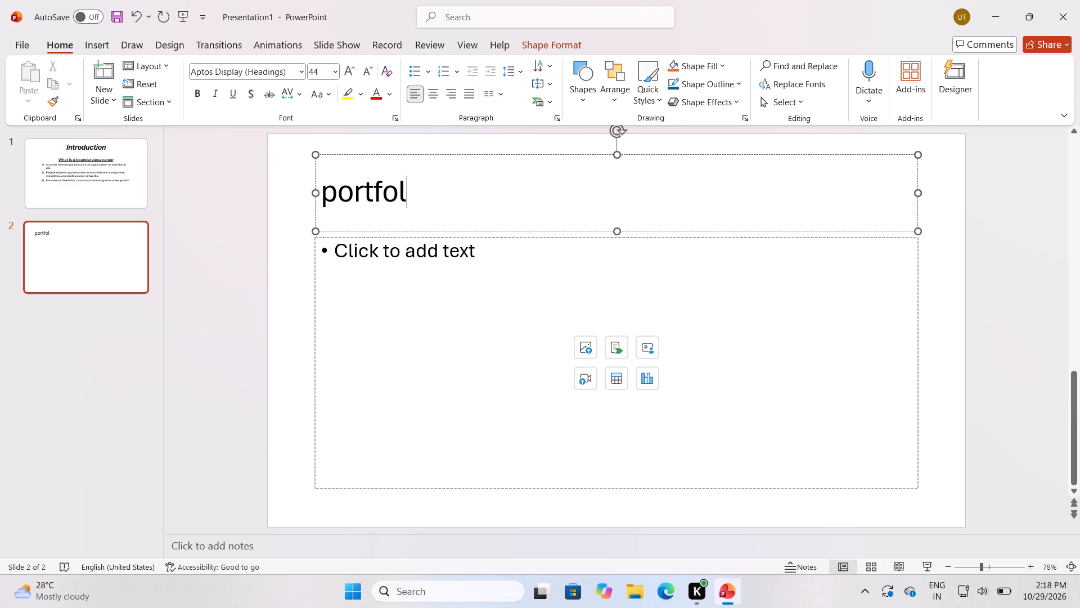
pyautogui.write('io')
pyautogui.press('space')
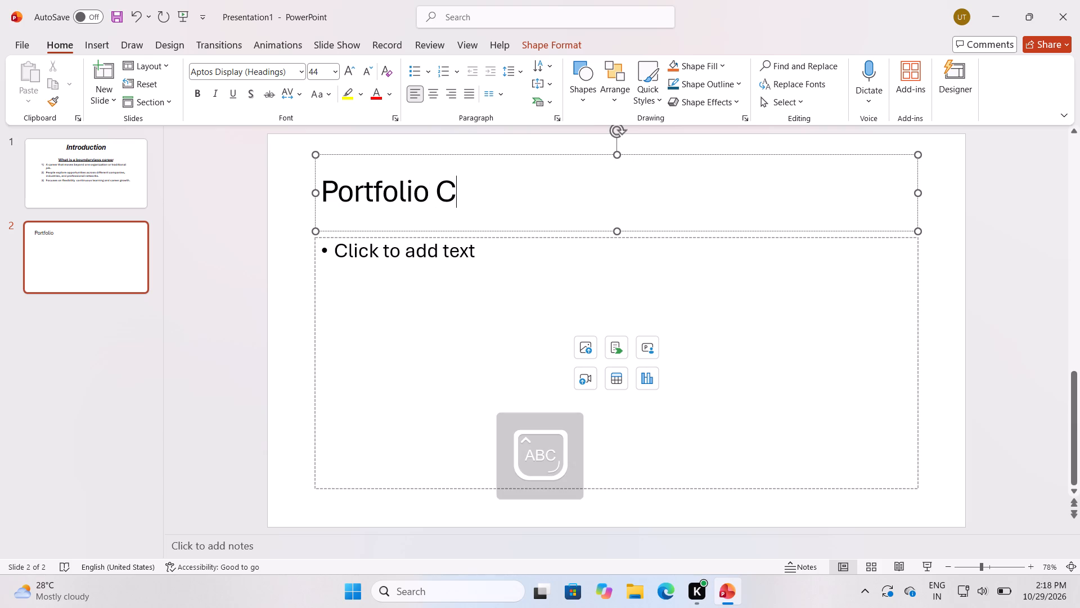
pyautogui.write('areer')
pyautogui.press('space')
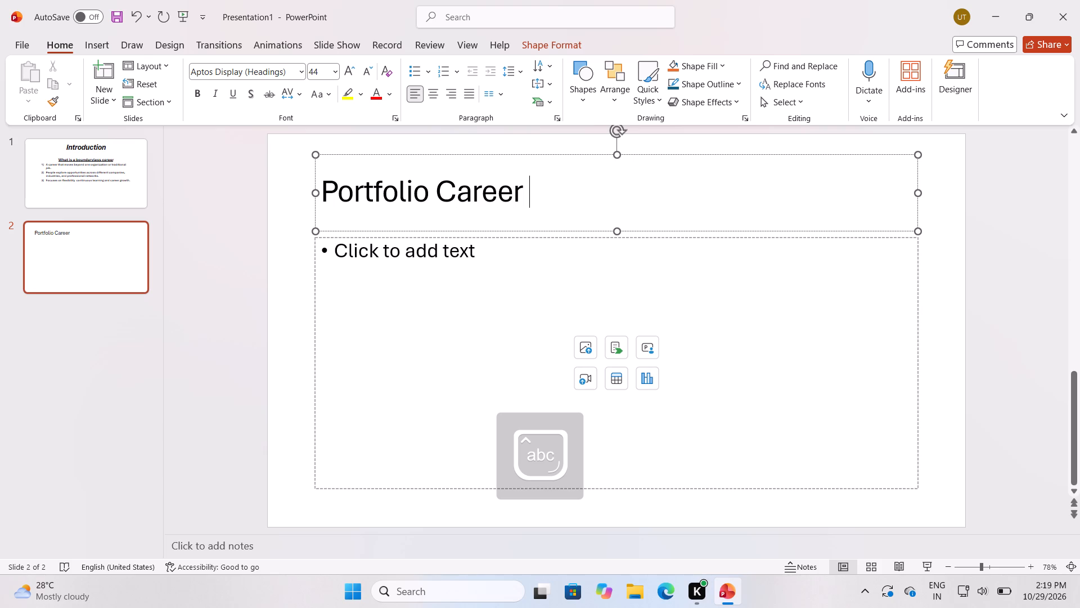
# Remove the bullet from the first line of the second slide's content box, leaving the line empty.
pyautogui.click(369, 255)
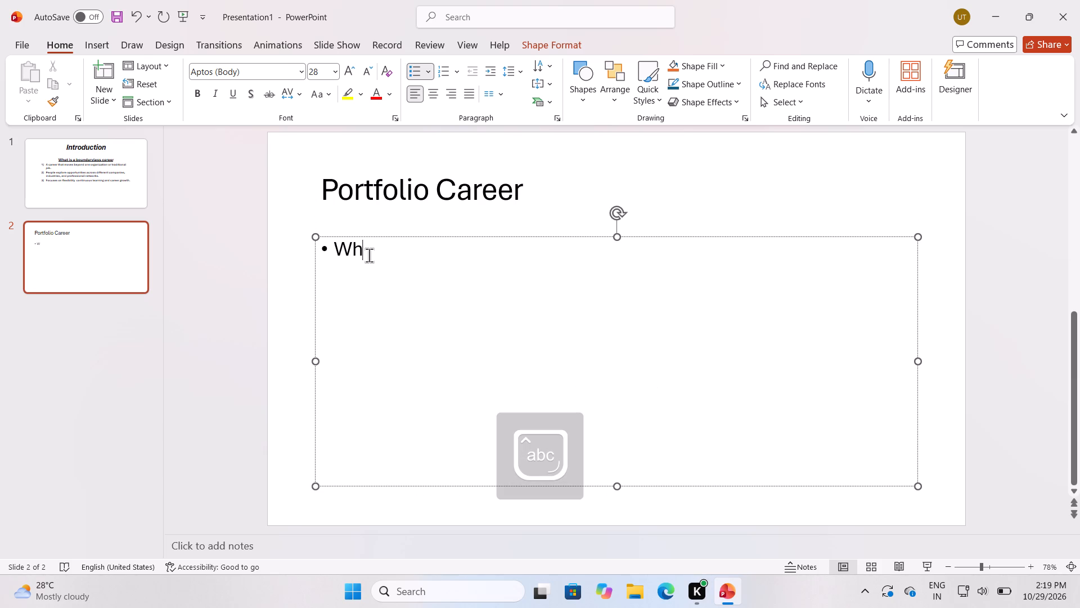
pyautogui.press('BackSpace')
pyautogui.press('BackSpace')
pyautogui.press('BackSpace')
pyautogui.press('BackSpace')
pyautogui.press('BackSpace')
pyautogui.press('BackSpace')
pyautogui.press('BackSpace')
pyautogui.press('BackSpace')
pyautogui.press('BackSpace')
pyautogui.press('BackSpace')
pyautogui.press('BackSpace')
pyautogui.press('BackSpace')
pyautogui.press('BackSpace')
pyautogui.write('wha')
pyautogui.press('BackSpace')
pyautogui.press('BackSpace')
pyautogui.press('BackSpace')
# Enter "What is portfolio Career?" as the first line of the second slide's content box.
pyautogui.press('w')
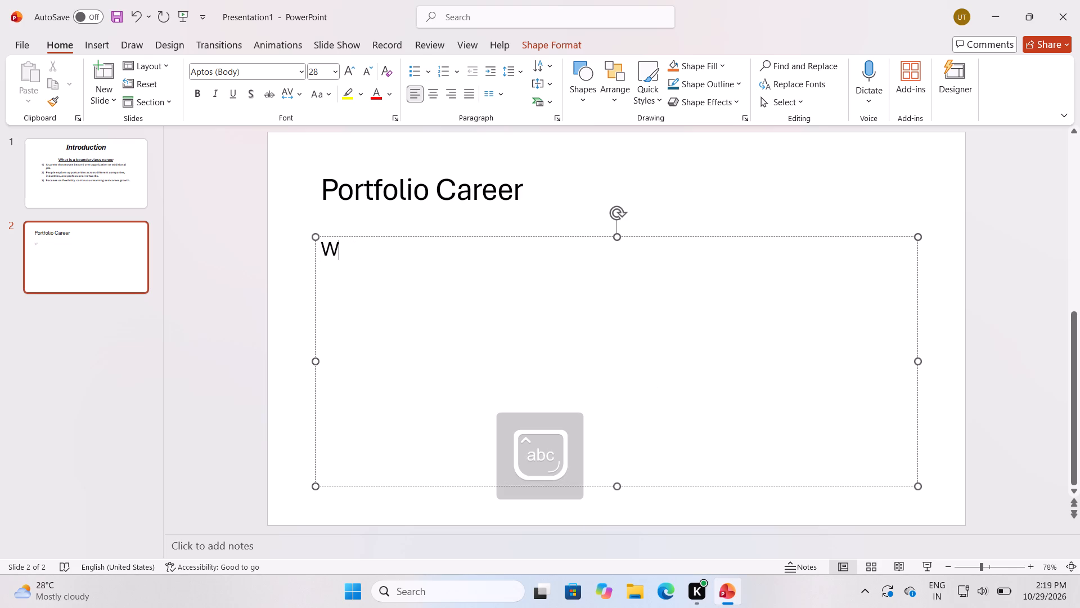
pyautogui.write('haat')
pyautogui.press('space')
pyautogui.press('BackSpace')
pyautogui.press('BackSpace')
pyautogui.press('BackSpace')
pyautogui.write('t is')
pyautogui.press('space')
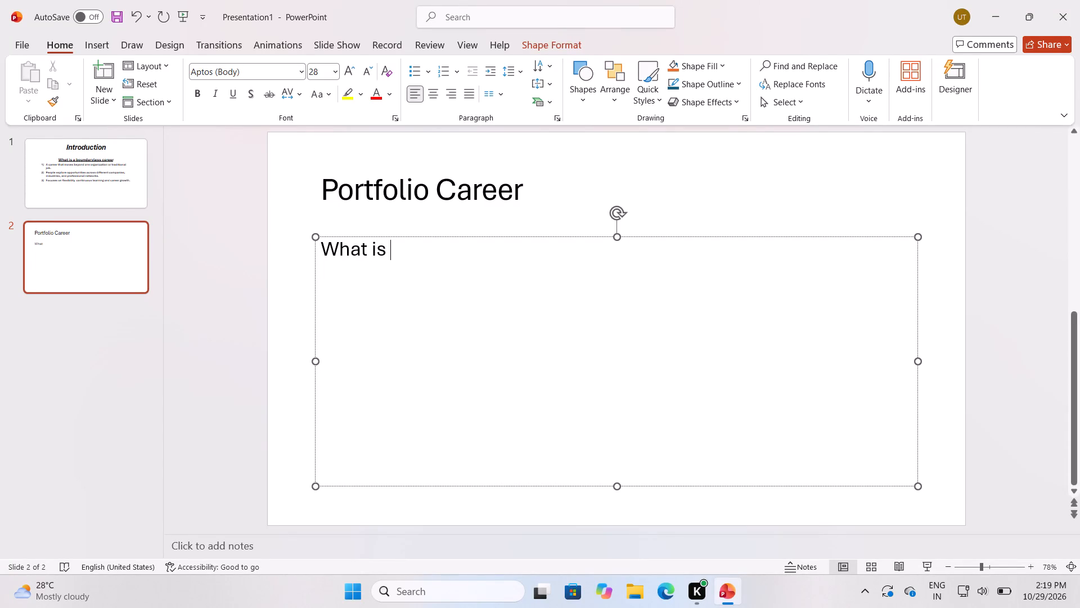
pyautogui.write('port')
pyautogui.press('f')
pyautogui.write('ol')
pyautogui.press('o')
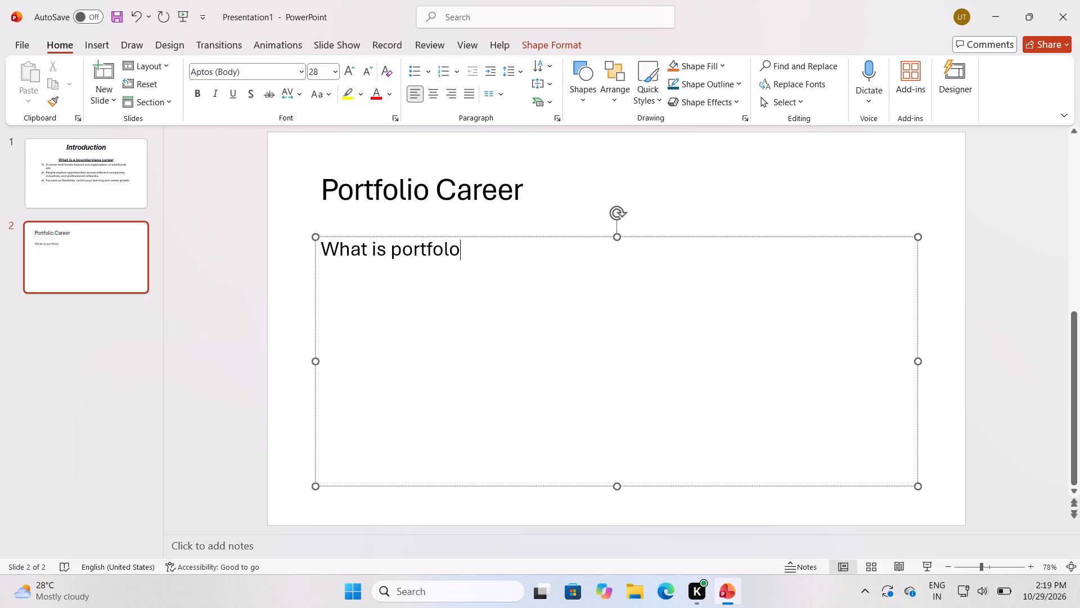
pyautogui.press('BackSpace')
pyautogui.write('io')
pyautogui.press('space')
pyautogui.write('areer')
pyautogui.hotkey('shift', '>')
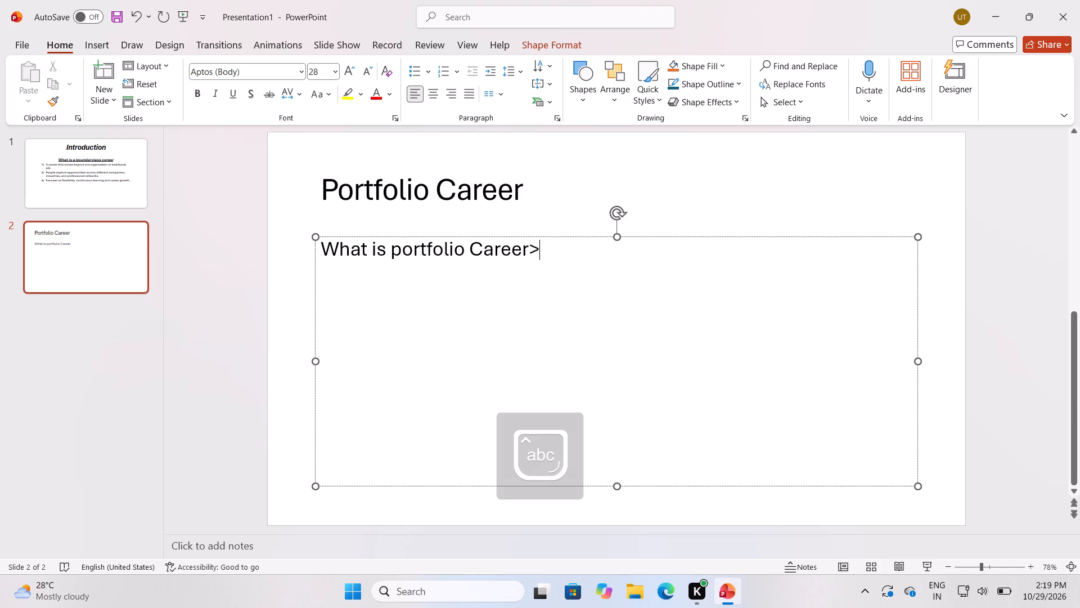
pyautogui.press('BackSpace')
pyautogui.hotkey('shift', '?')
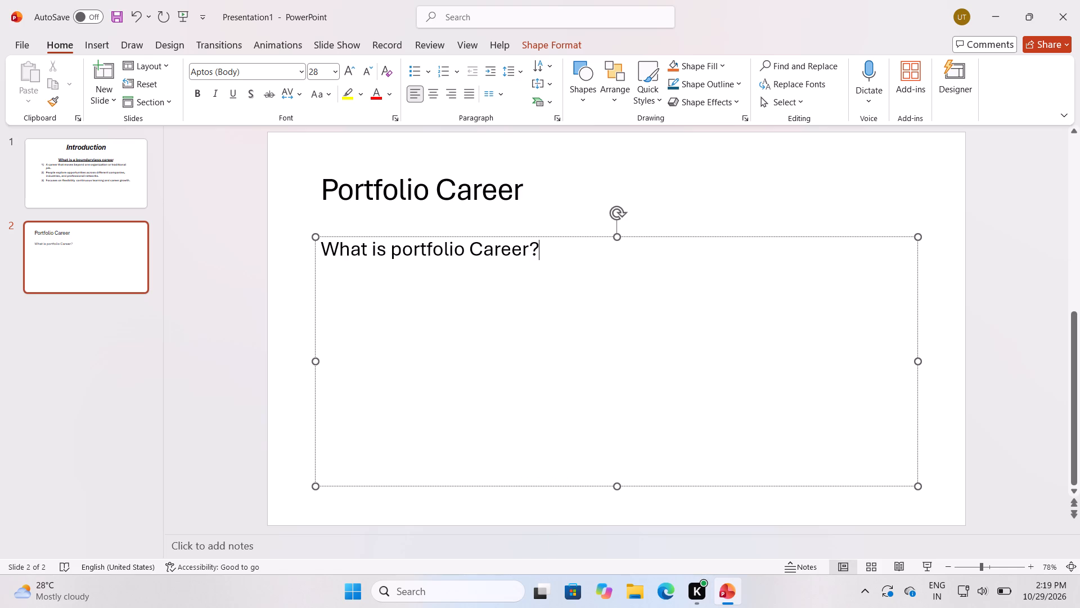
# Add the line "A career in which a person performs multiple jobs or professional activities simultaneously." below the question on the second slide.
pyautogui.press('Return')
pyautogui.press('a')
pyautogui.press('BackSpace')
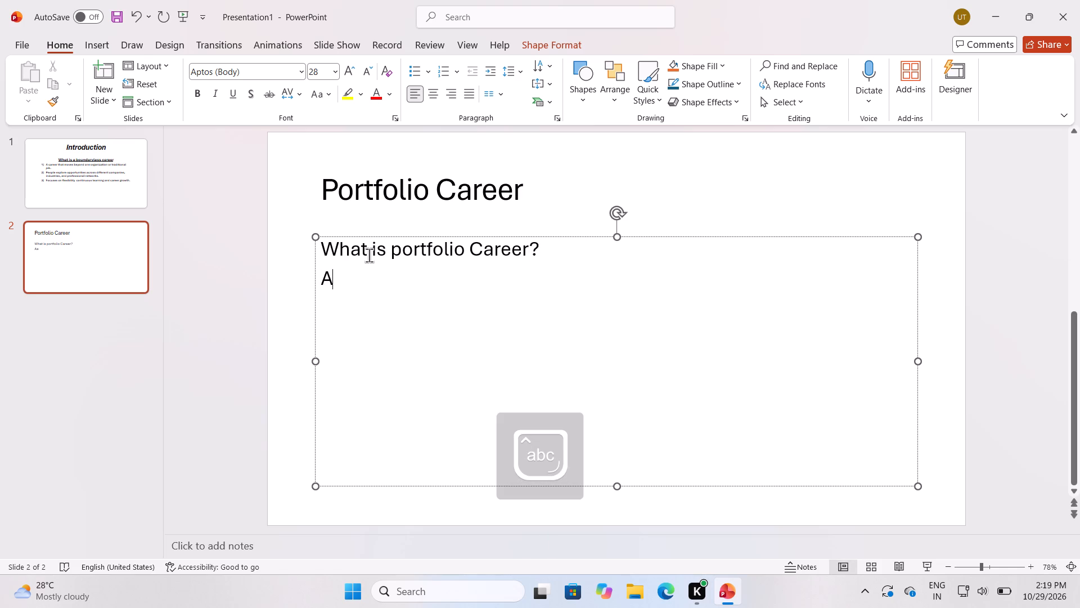
pyautogui.press('space')
pyautogui.write('career')
pyautogui.press('space')
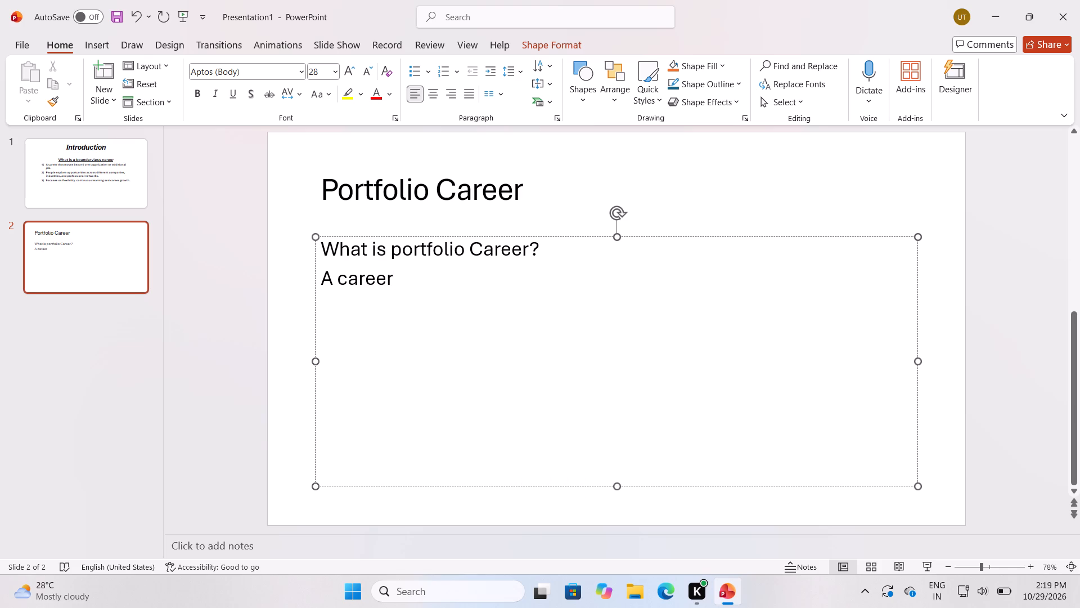
pyautogui.write('in which')
pyautogui.press('space')
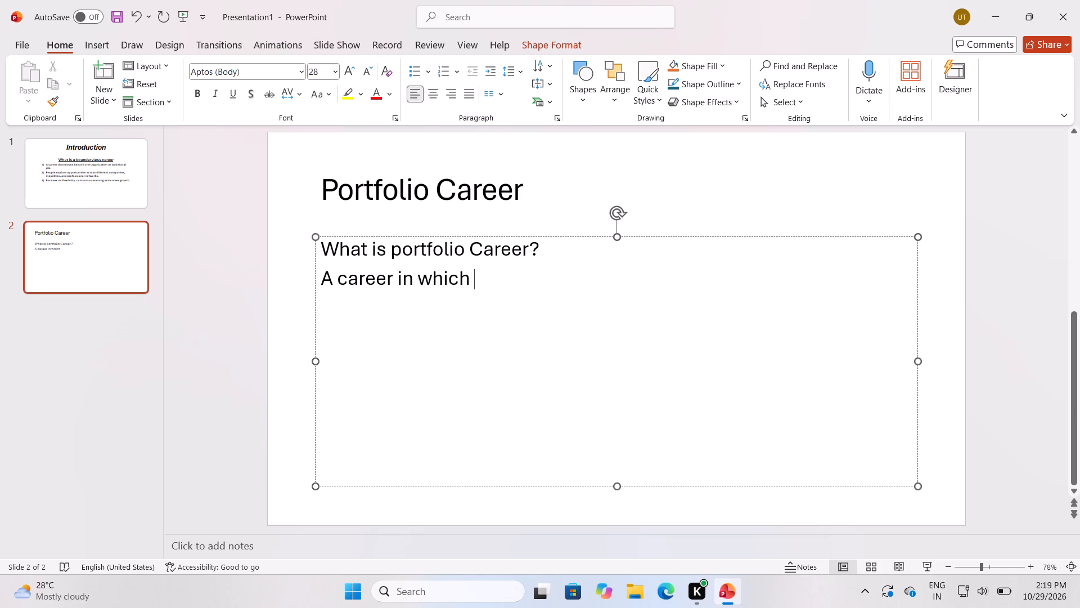
pyautogui.write('a person')
pyautogui.press('space')
pyautogui.write('performs')
pyautogui.press('space')
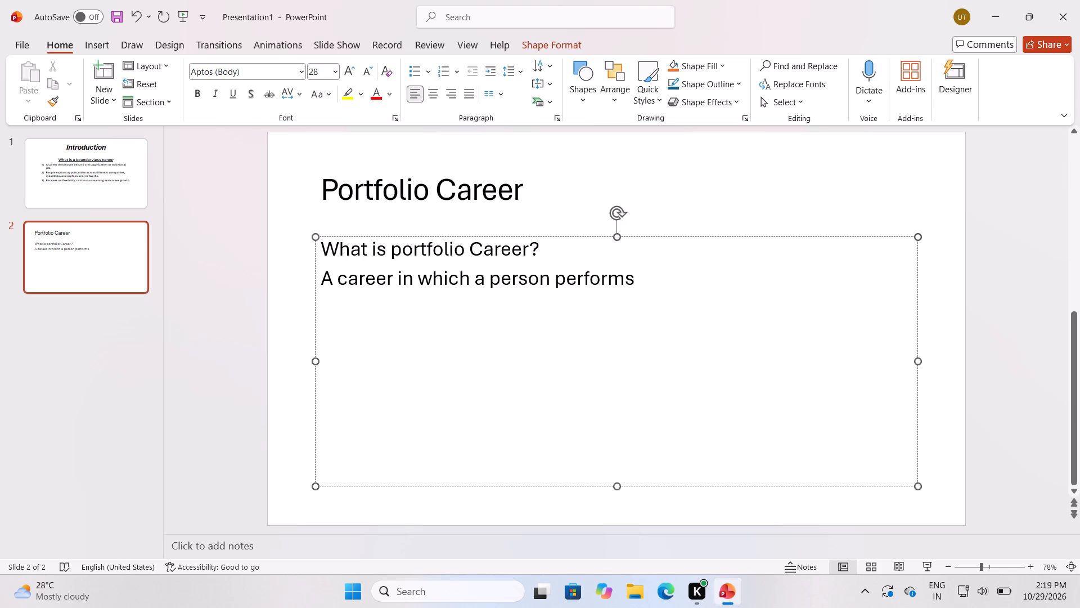
pyautogui.write('multiple')
pyautogui.press('space')
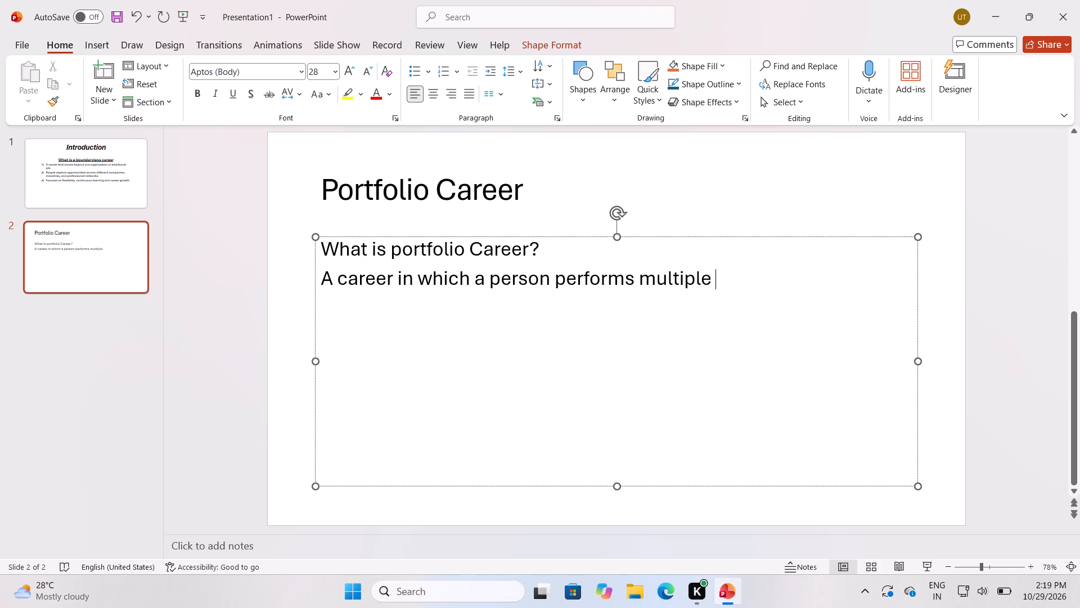
pyautogui.write('jobs')
pyautogui.press('space')
pyautogui.write('or profession')
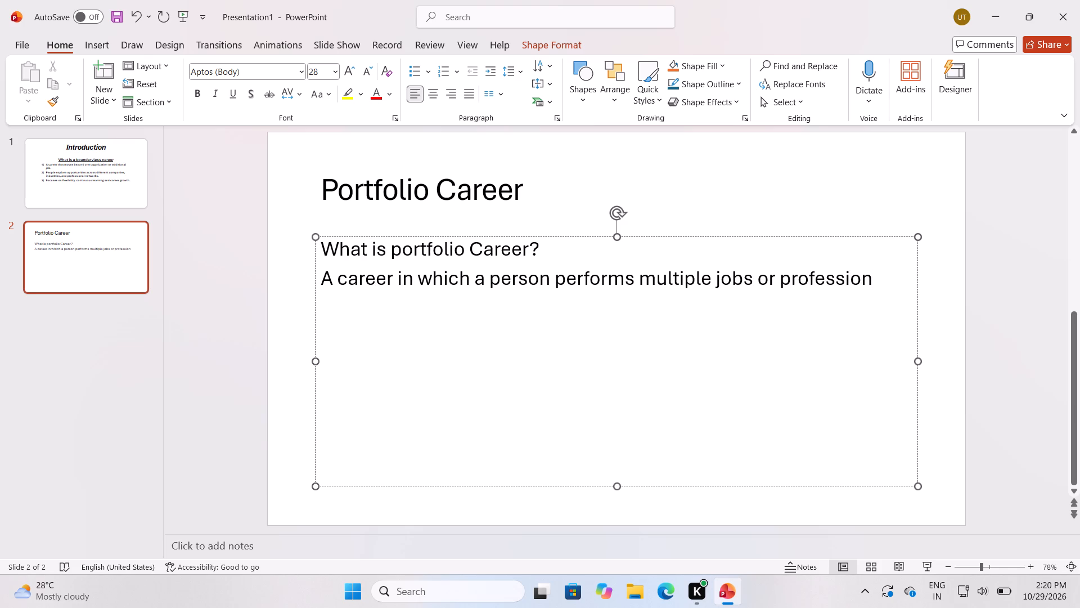
pyautogui.write('al activ')
pyautogui.press('i')
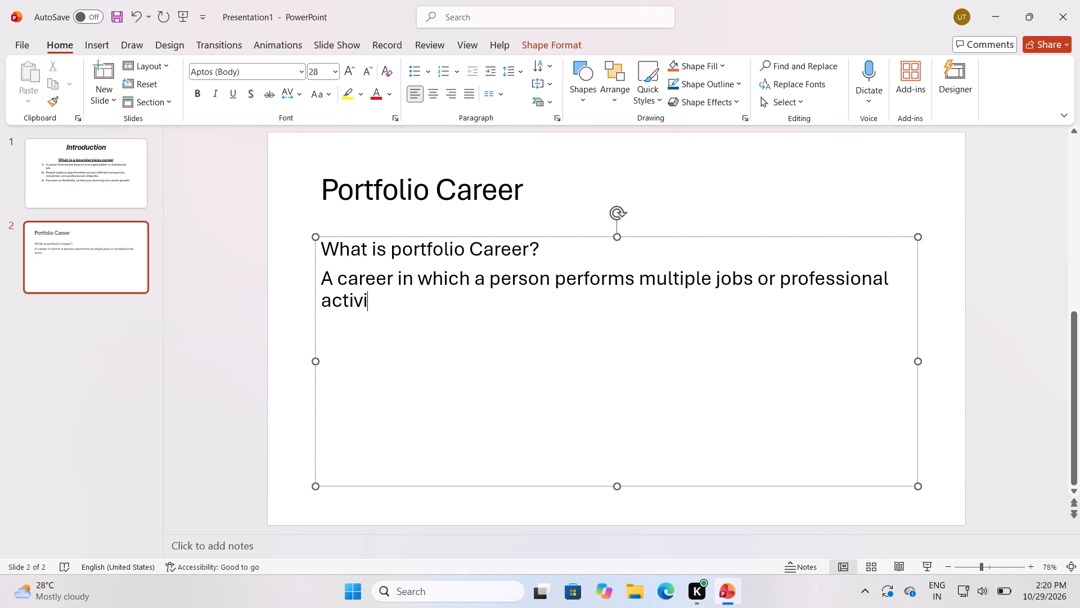
pyautogui.write('ties')
pyautogui.press('space')
pyautogui.write('sim')
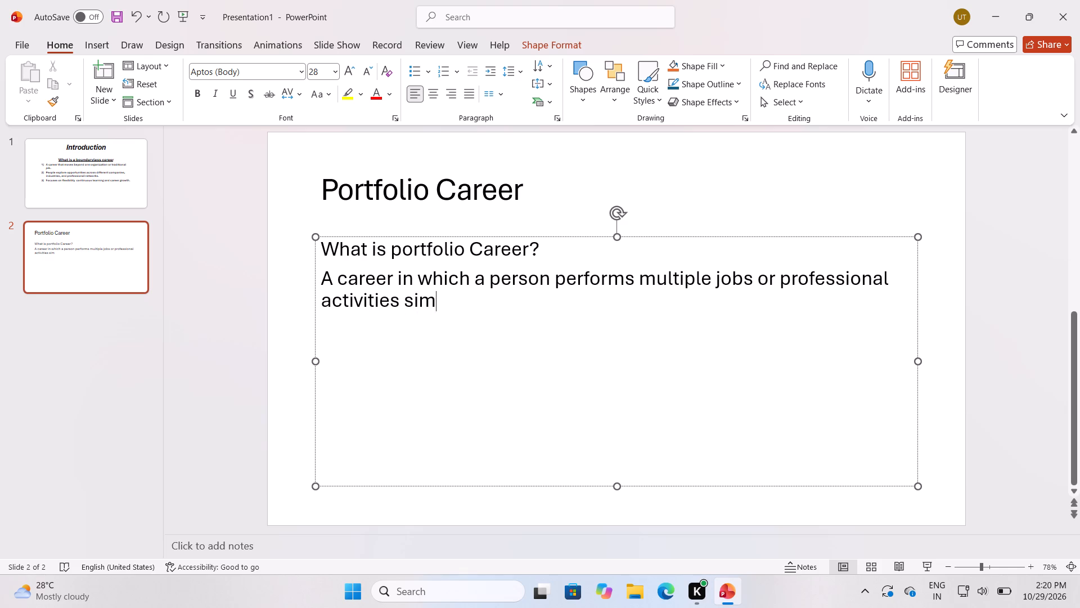
pyautogui.press('u')
pyautogui.write('ltan')
pyautogui.write('eous;')
pyautogui.press('BackSpace')
pyautogui.write('ly')
pyautogui.press('space')
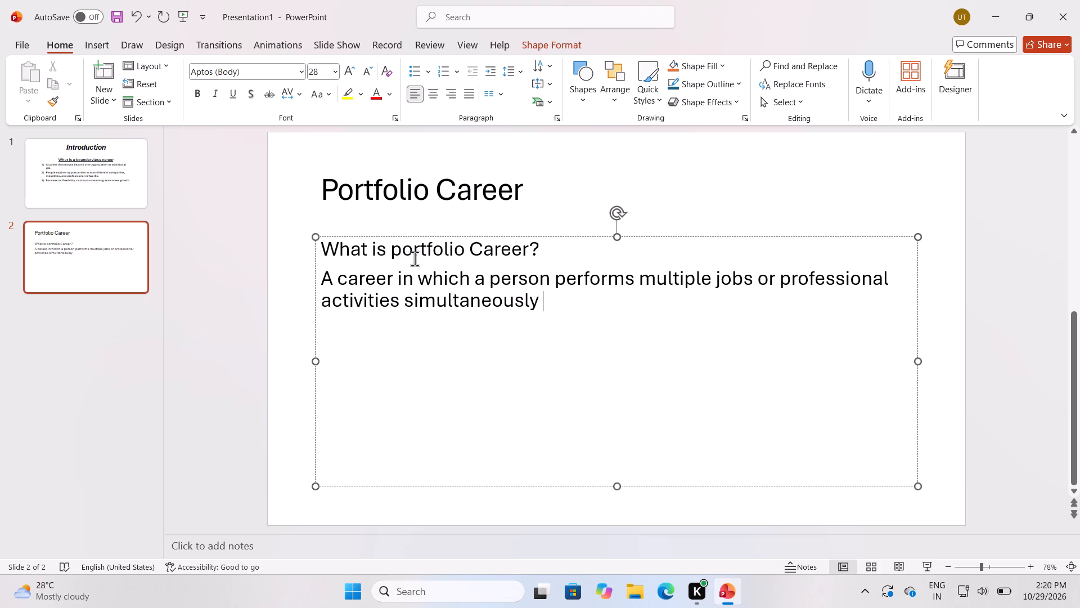
pyautogui.press('BackSpace')
pyautogui.write('.')
pyautogui.press('space')
# Add a new line reading "Income may comes from freelancing, part-time jobs, consulting, and personal businesses." below the career definition.
pyautogui.press('Return')
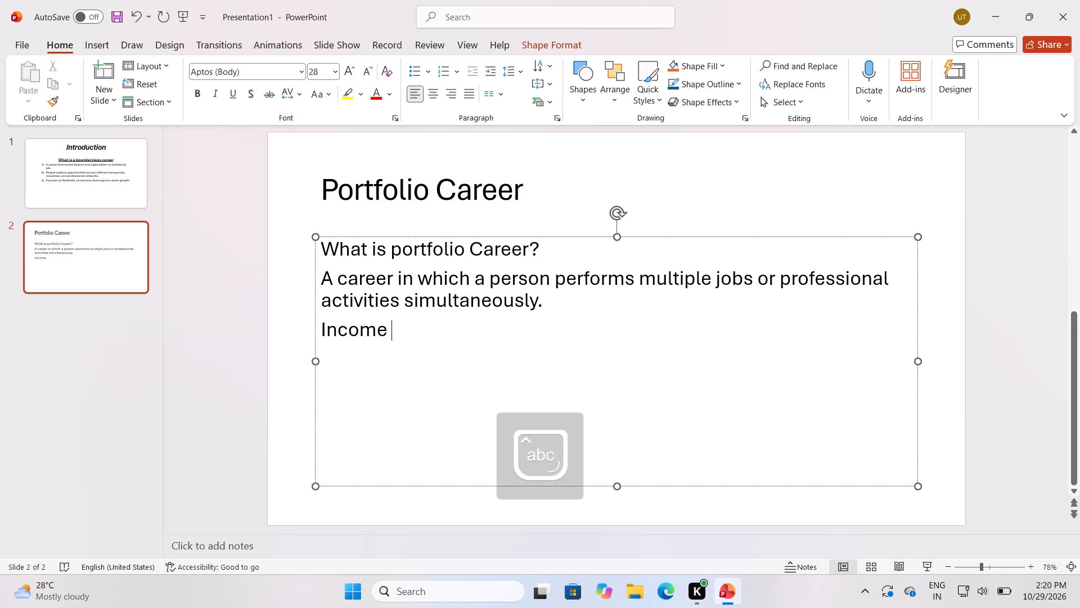
pyautogui.write('may comes')
pyautogui.press('space')
pyautogui.write('from')
pyautogui.press('space')
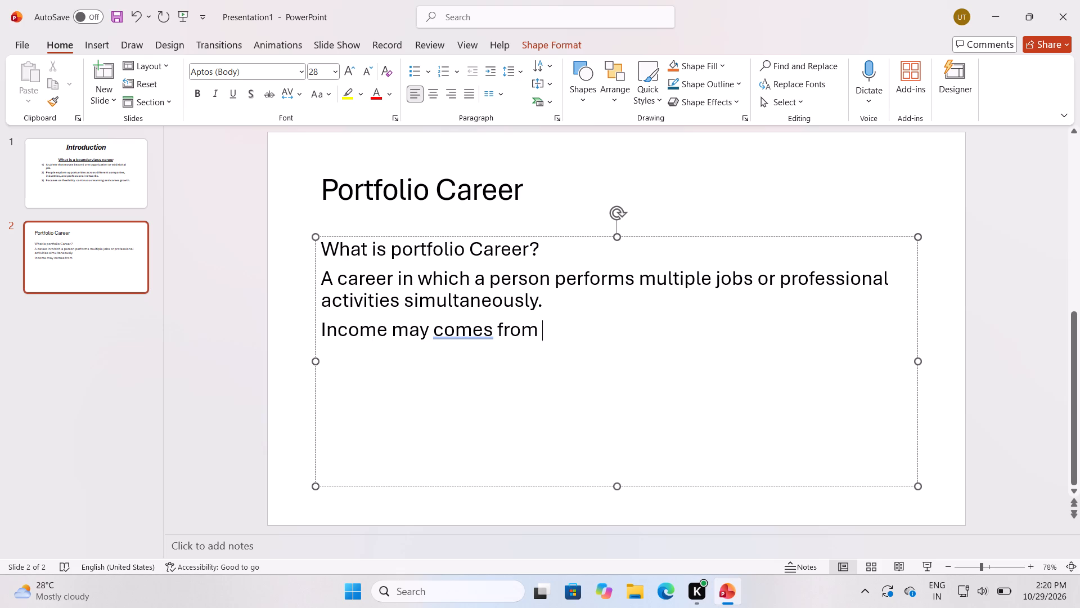
pyautogui.write('free')
pyautogui.write('lancing')
pyautogui.press('space')
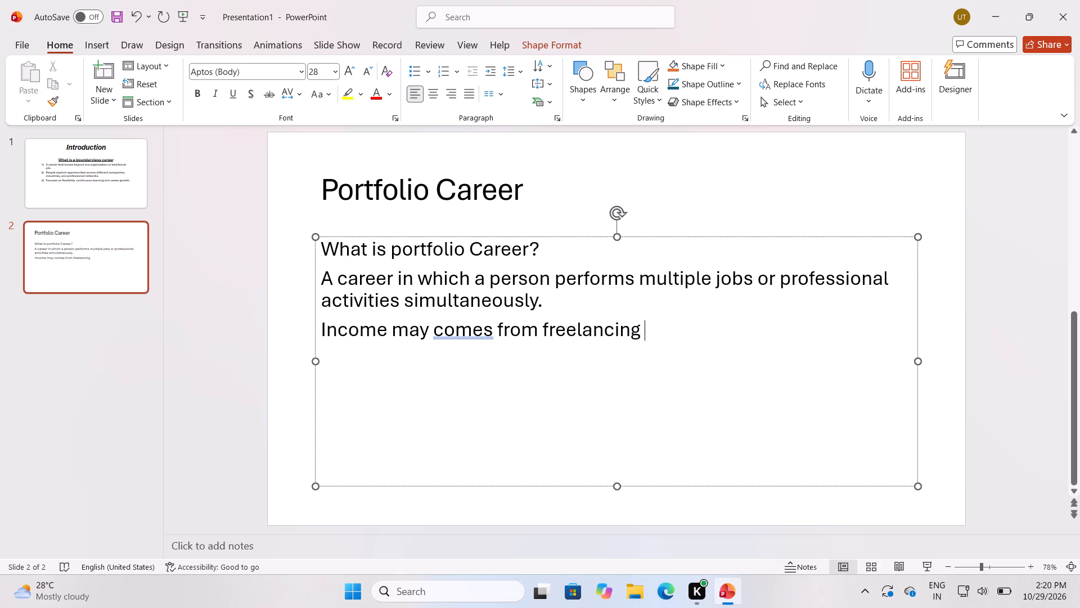
pyautogui.press('BackSpace')
pyautogui.write(',')
pyautogui.press('space')
pyautogui.write('part')
pyautogui.press('-')
pyautogui.write('time')
pyautogui.press('space')
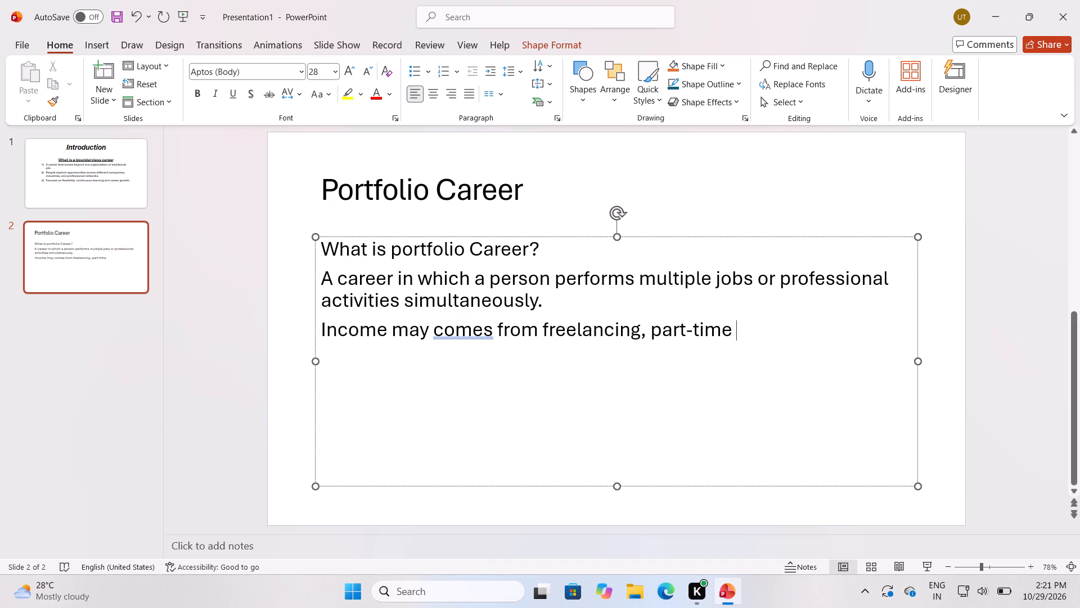
pyautogui.write('jobs,')
pyautogui.press('space')
pyautogui.write('cons')
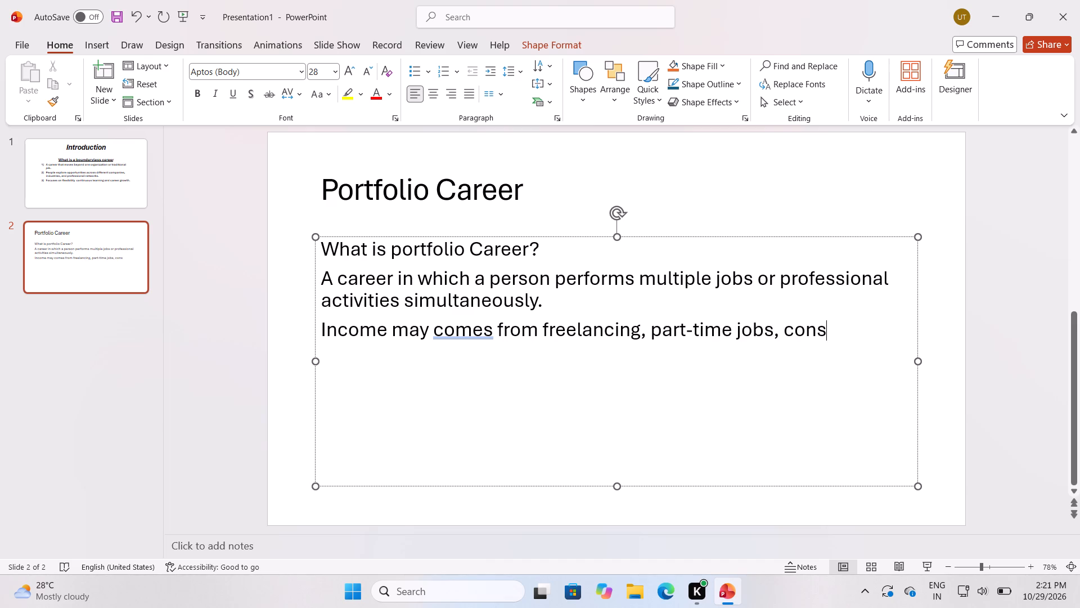
pyautogui.write('ultinf')
pyautogui.press('BackSpace')
pyautogui.write('g')
pyautogui.press('space')
pyautogui.press('BackSpace')
pyautogui.write(', a')
pyautogui.write('nd personal')
pyautogui.press('space')
pyautogui.write('business')
pyautogui.write('es.')
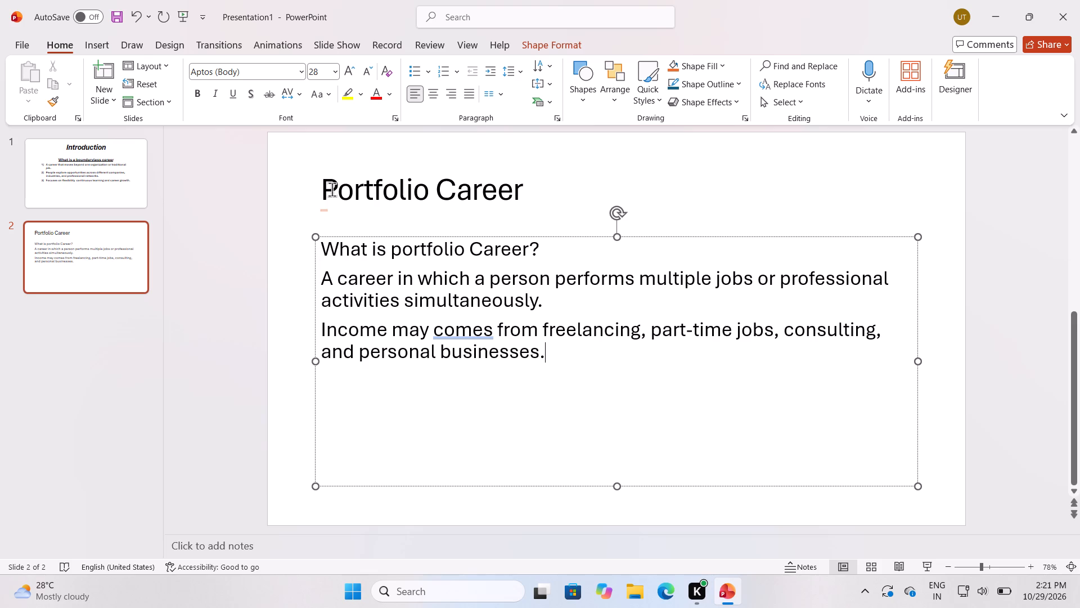
# Format the "Portfolio Career" title as centred, bold and with a text shadow.
pyautogui.moveTo(322, 187); pyautogui.dragTo(552, 205)
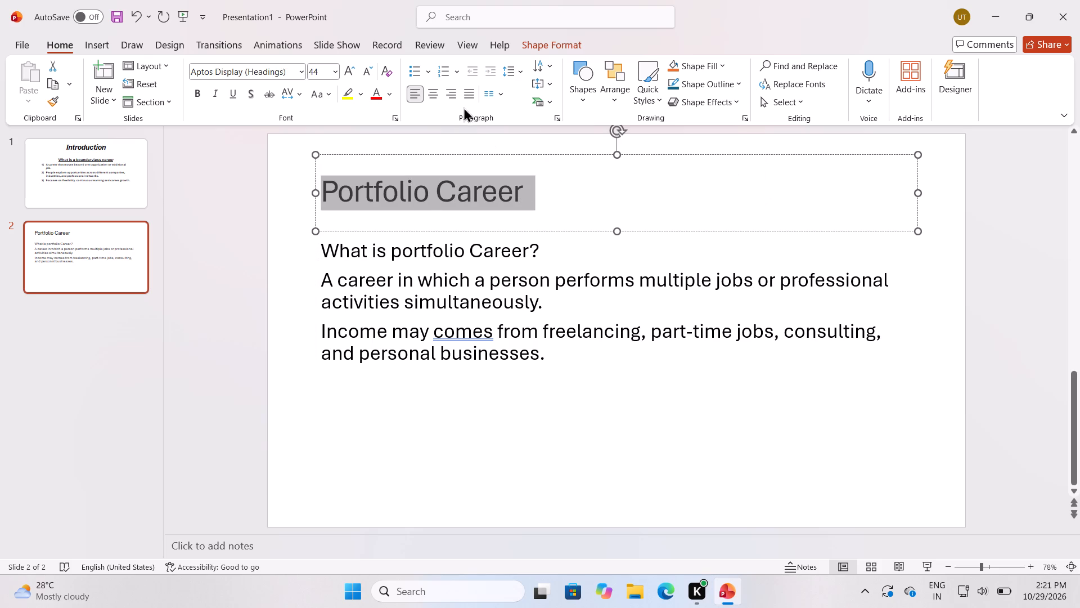
pyautogui.click(431, 95)
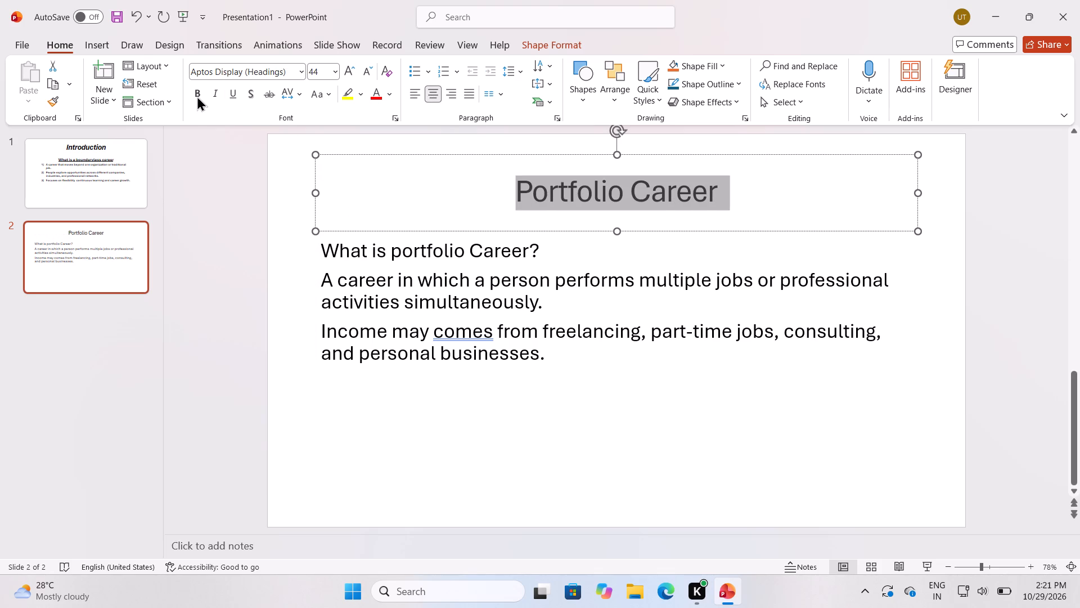
pyautogui.click(195, 93)
pyautogui.click(251, 93)
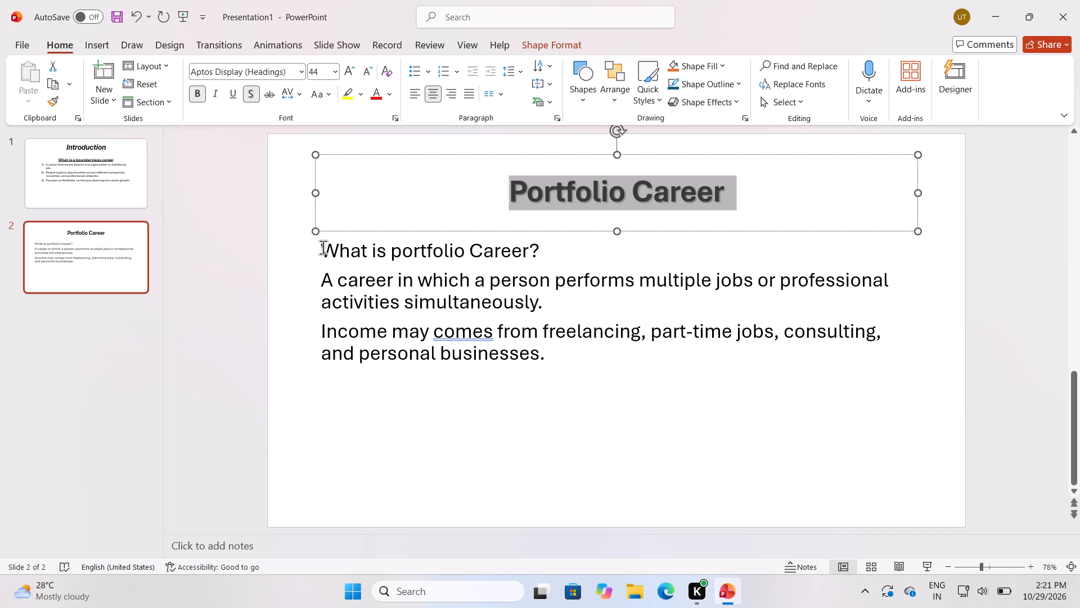
# Make the "What is portfolio Career?" line bold, centred and underlined.
pyautogui.moveTo(320, 248); pyautogui.dragTo(531, 251)
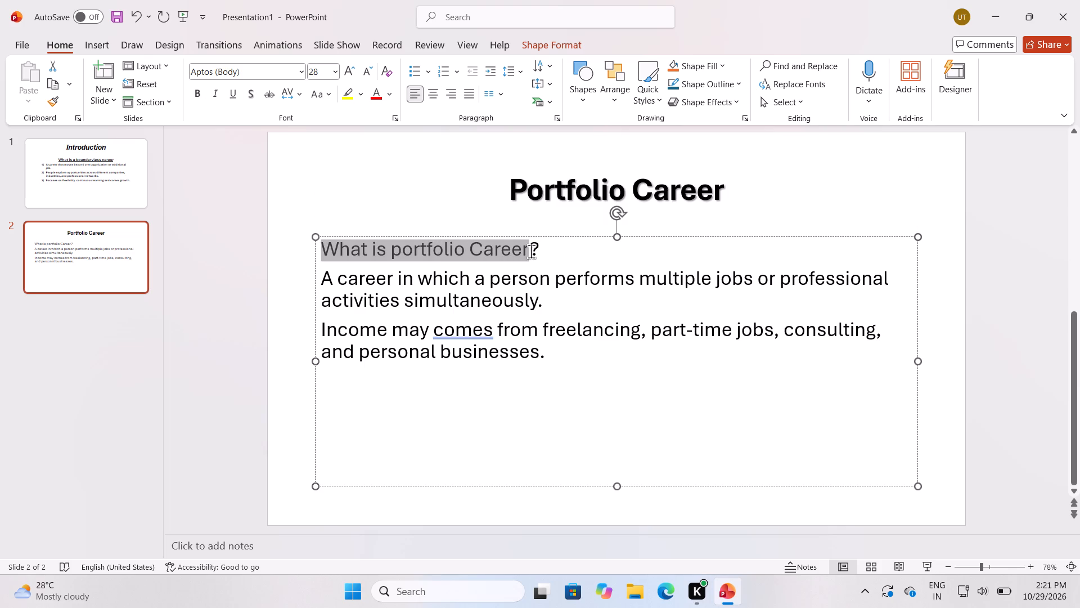
pyautogui.moveTo(531, 251); pyautogui.dragTo(538, 251)
pyautogui.click(197, 93)
pyautogui.click(433, 95)
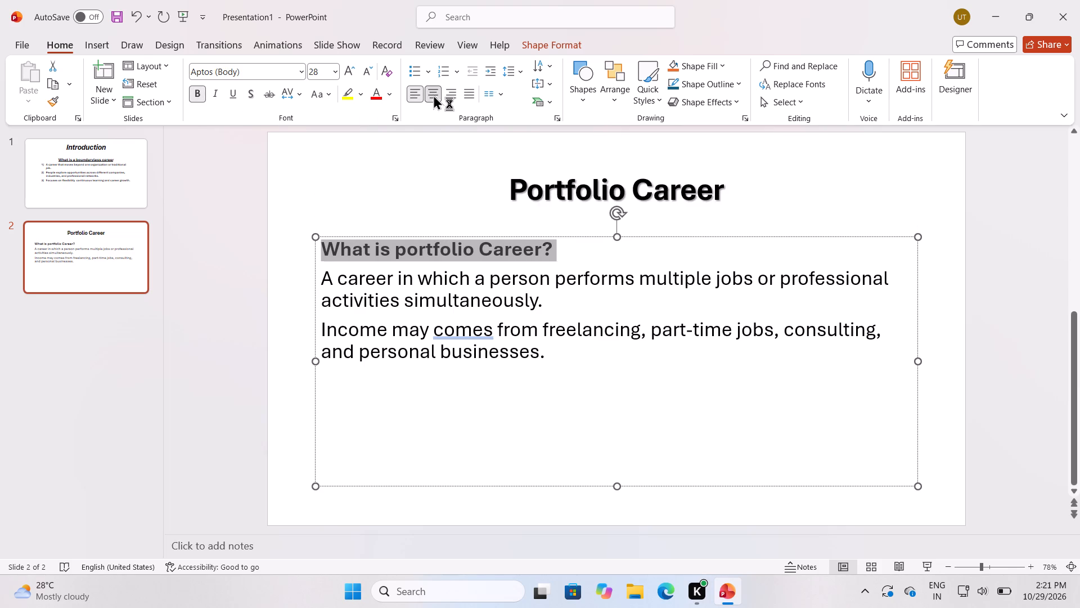
pyautogui.click(231, 92)
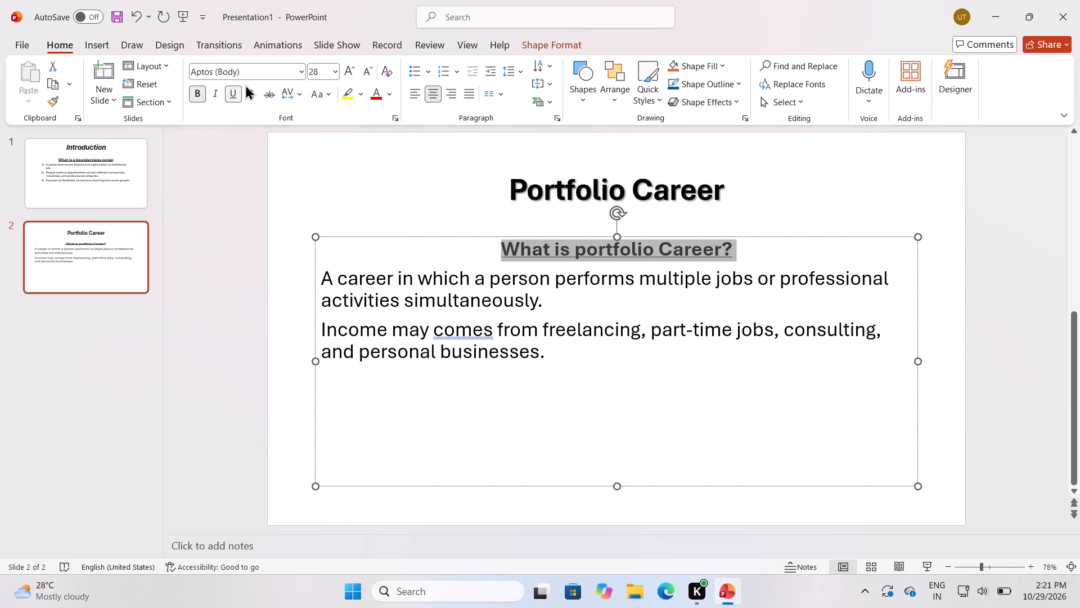
# Set the font size of the "What is portfolio Career?" line to 32.
pyautogui.click(335, 73)
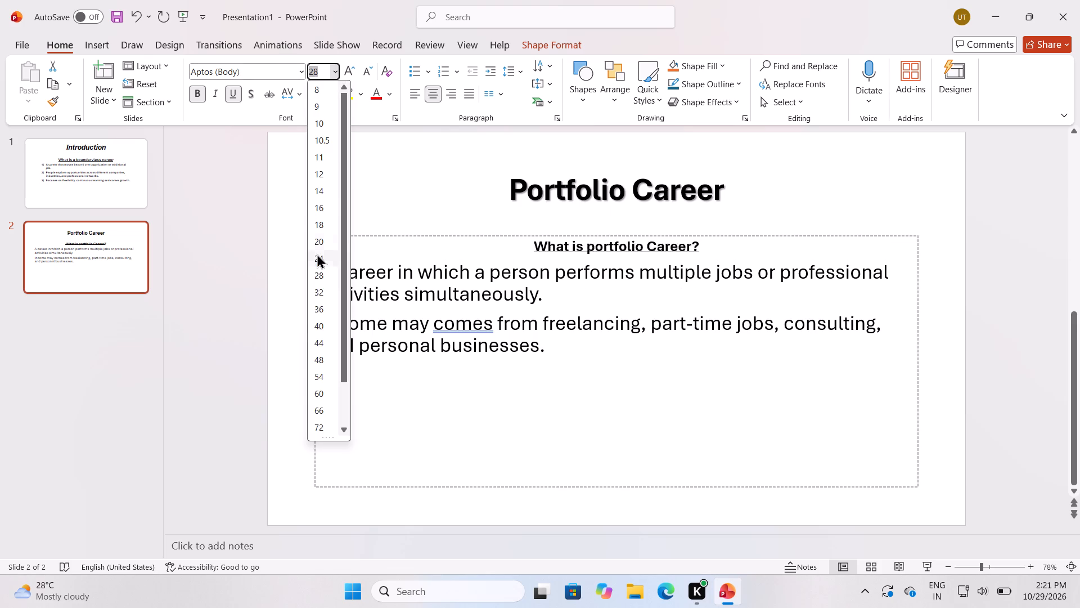
pyautogui.click(317, 253)
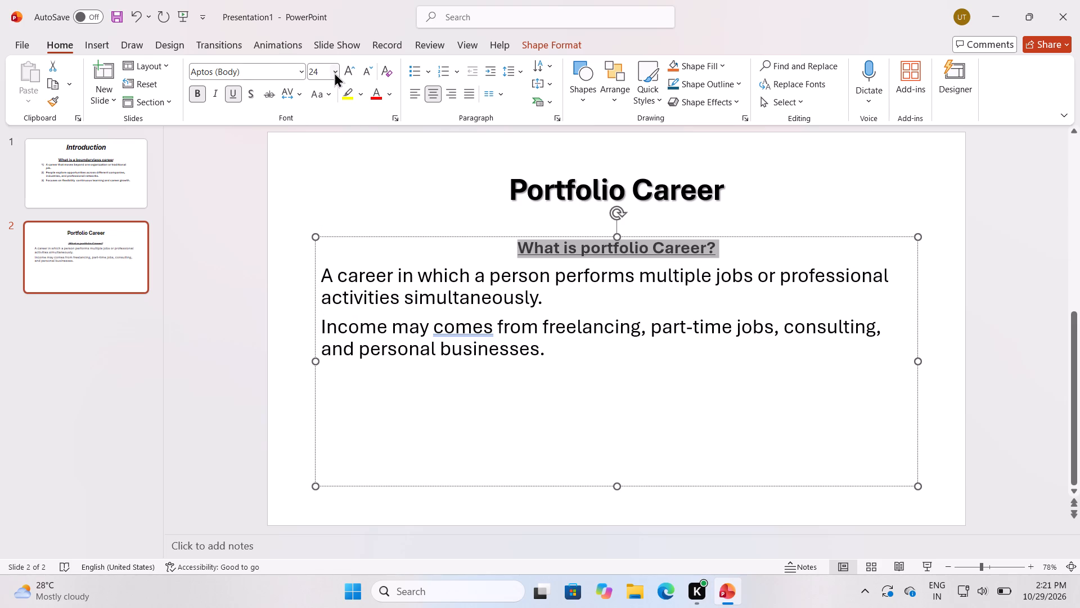
pyautogui.moveTo(334, 74); pyautogui.dragTo(319, 262)
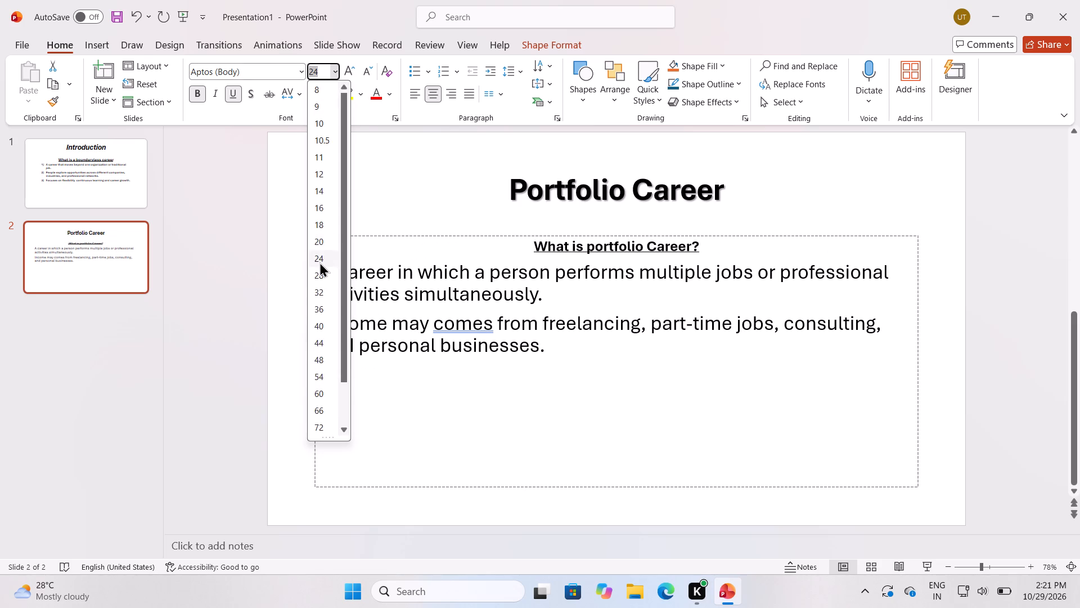
pyautogui.moveTo(319, 262); pyautogui.dragTo(322, 290)
pyautogui.click(322, 290)
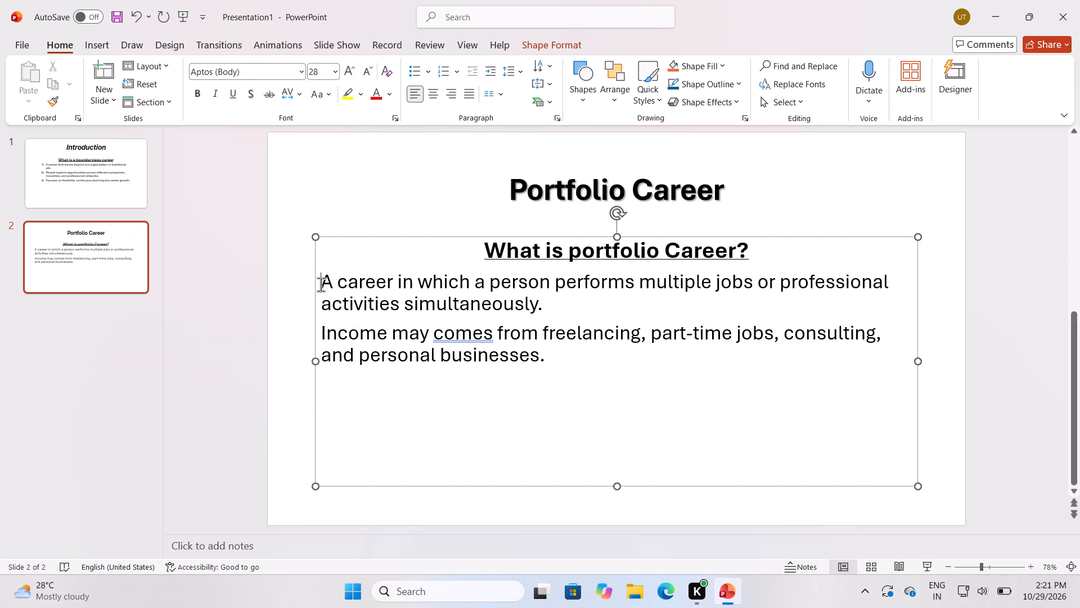
# Format the two lines below the portfolio career question as a left-aligned, bold numbered list in the 1), 2) style.
pyautogui.moveTo(321, 284); pyautogui.dragTo(591, 365)
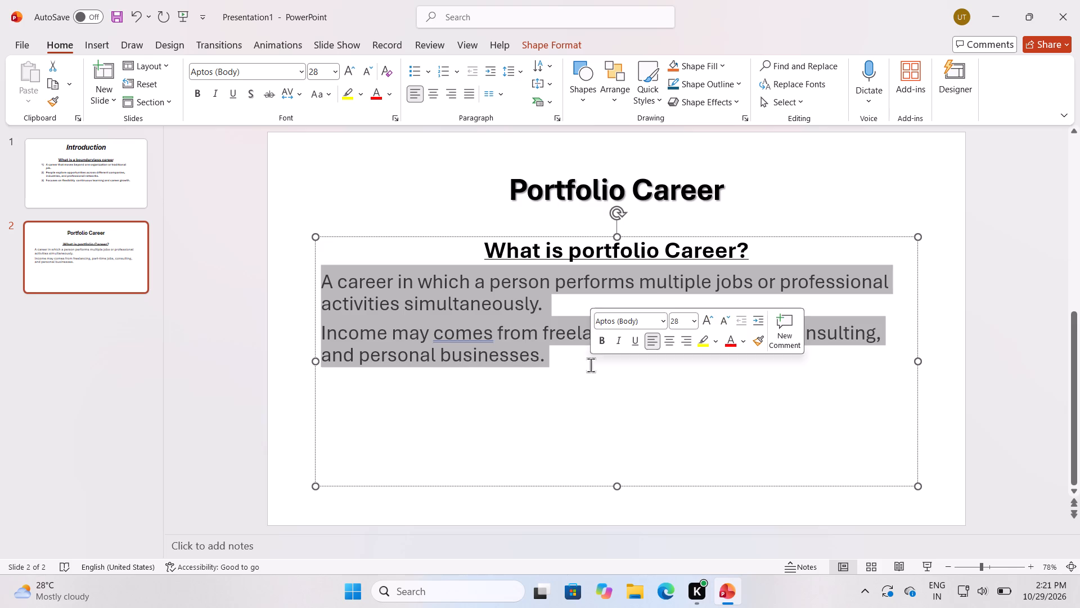
pyautogui.click(433, 95)
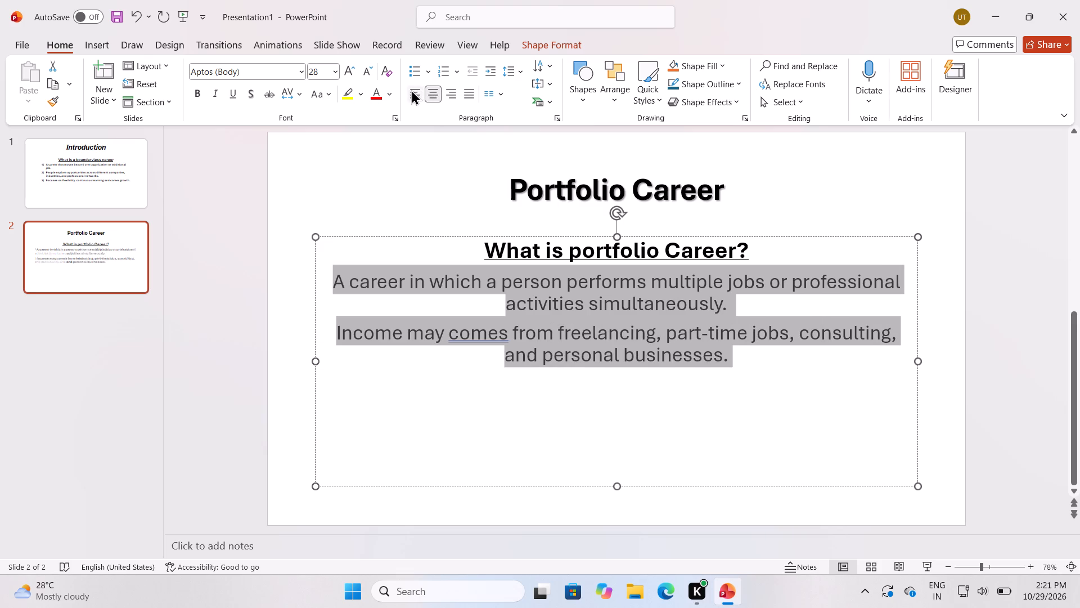
pyautogui.click(411, 90)
pyautogui.click(454, 70)
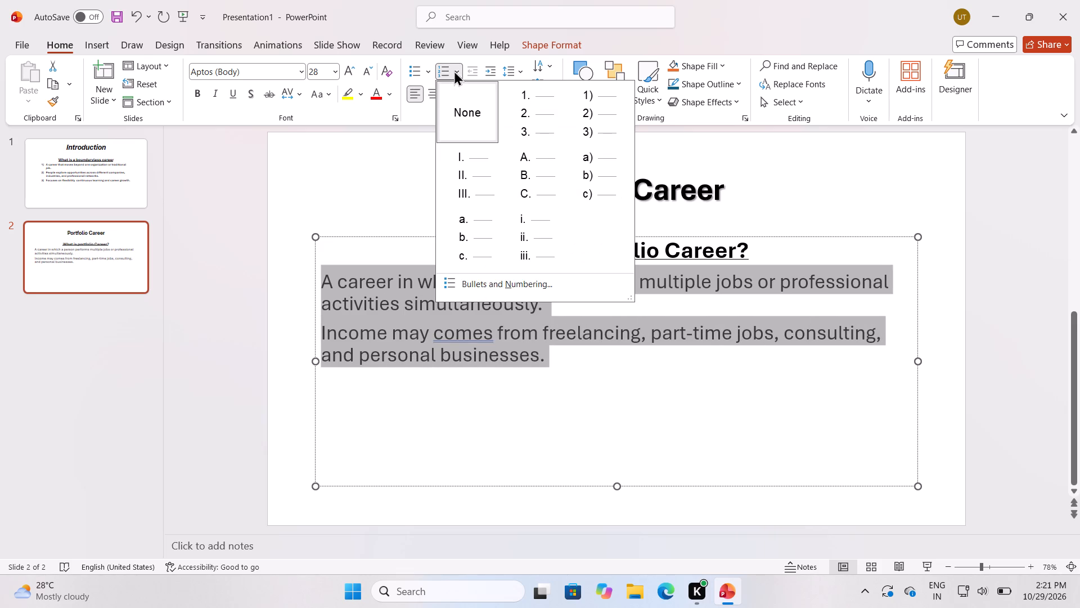
pyautogui.click(586, 117)
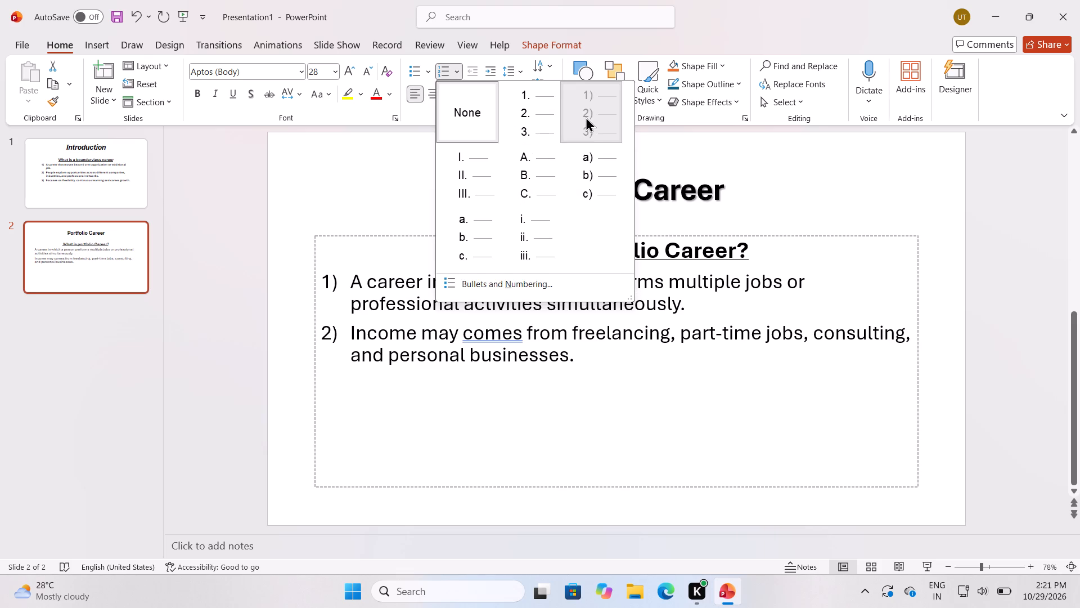
pyautogui.click(197, 95)
pyautogui.click(266, 290)
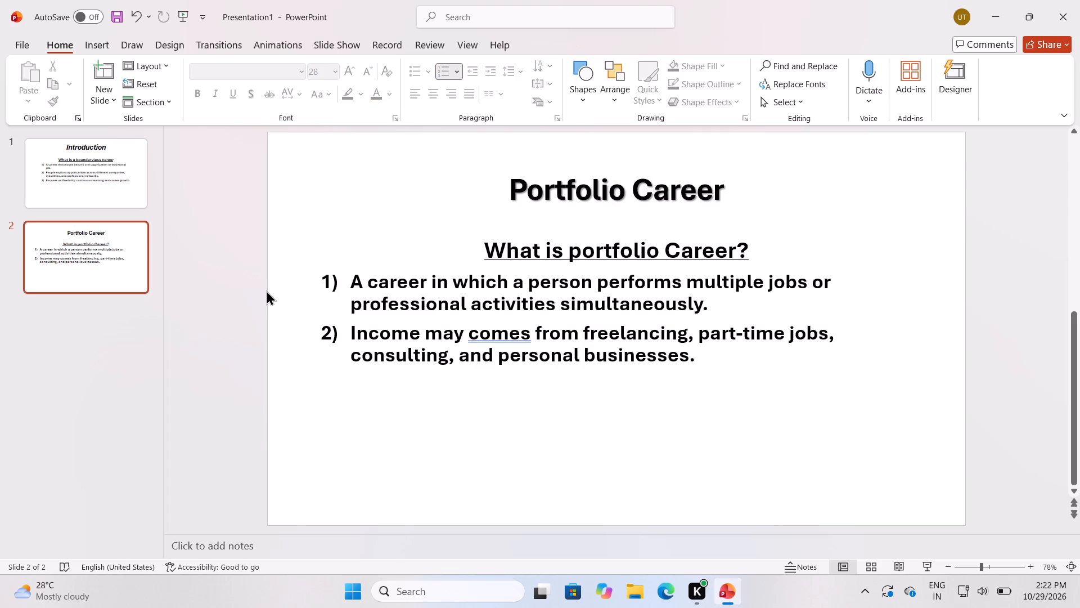
# Add a third slide with the Title and Content layout and title it "Multi-Skilling".
pyautogui.click(115, 98)
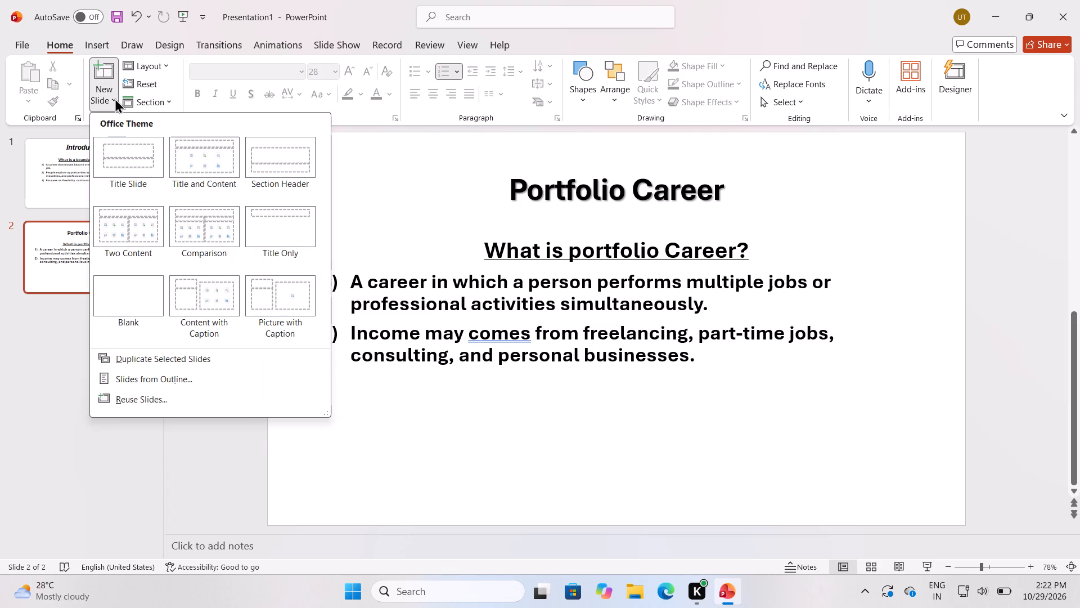
pyautogui.click(210, 159)
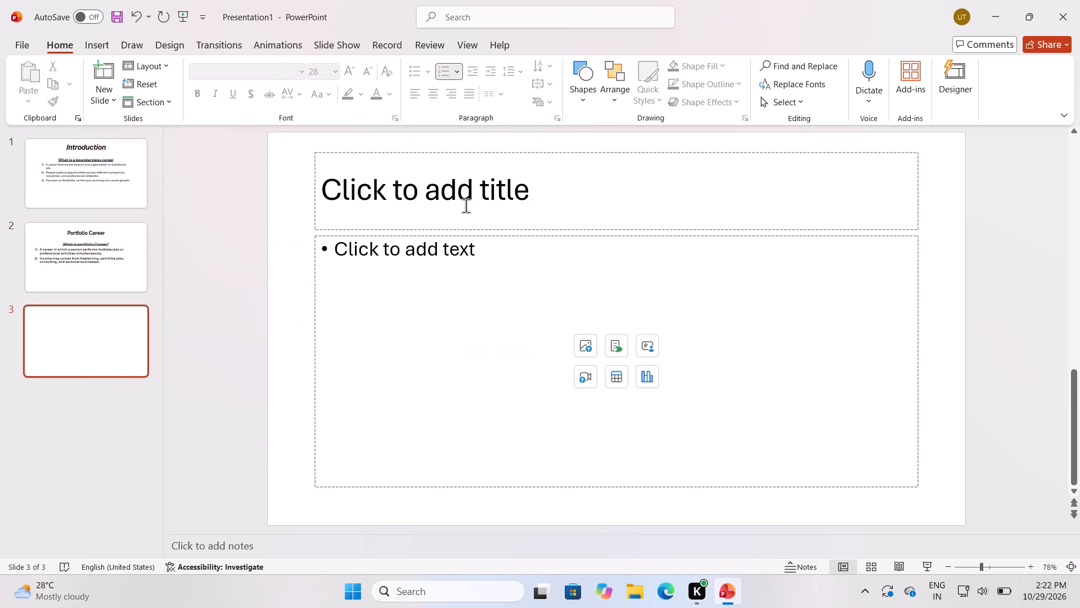
pyautogui.click(466, 205)
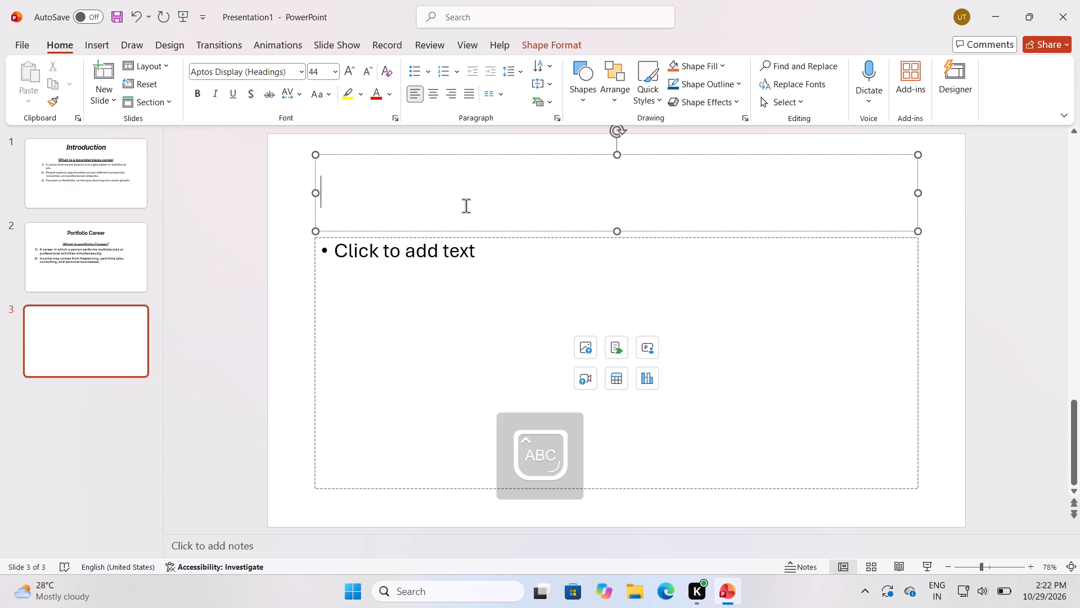
pyautogui.write('ulti')
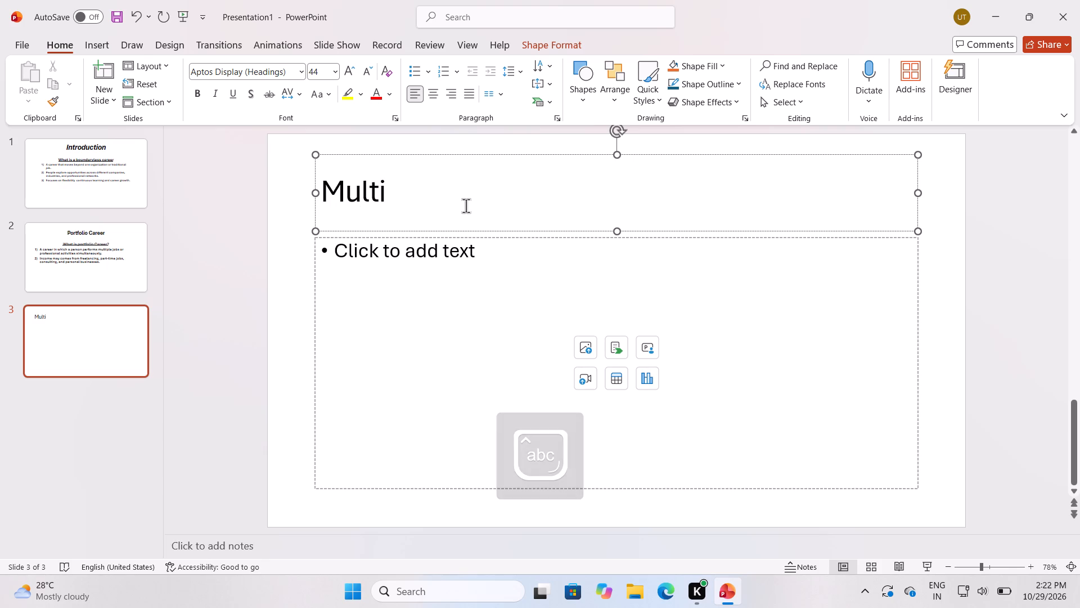
pyautogui.press('-')
pyautogui.press('space')
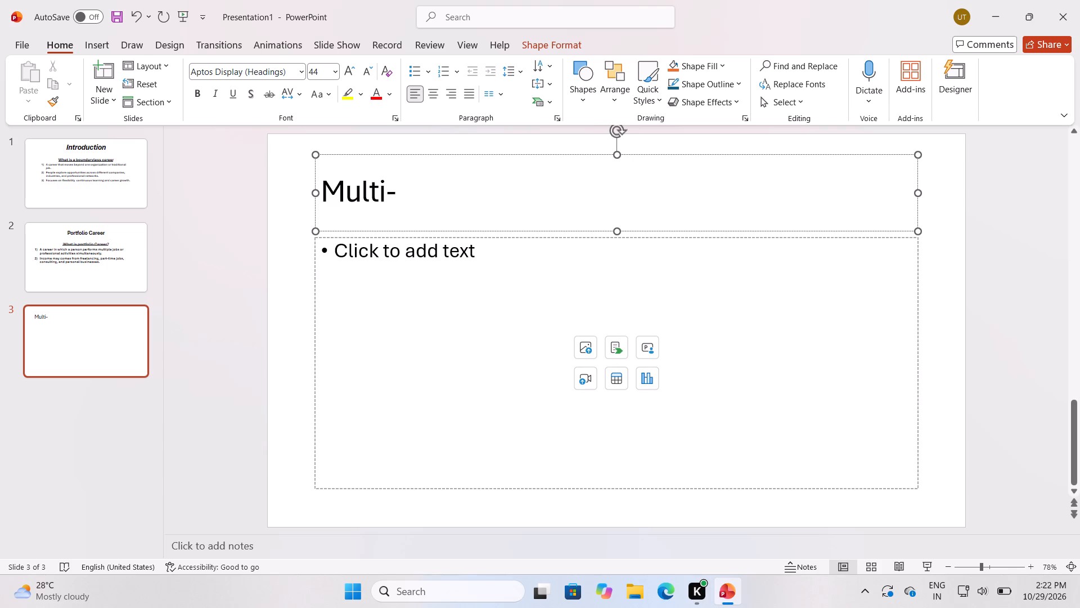
pyautogui.press('k')
pyautogui.press('BackSpace')
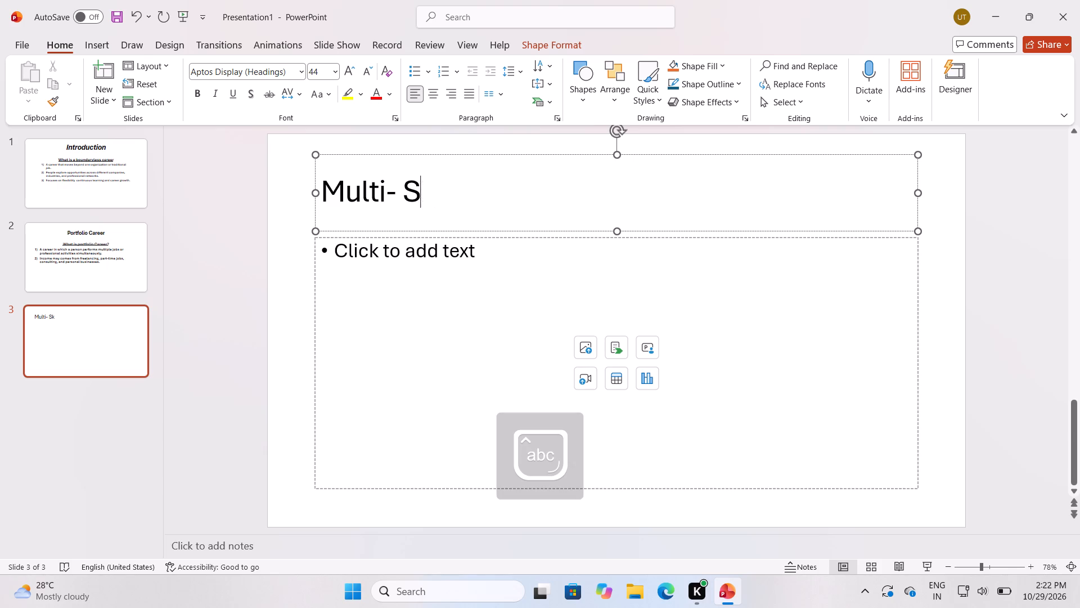
pyautogui.press('BackSpace')
pyautogui.press('BackSpace')
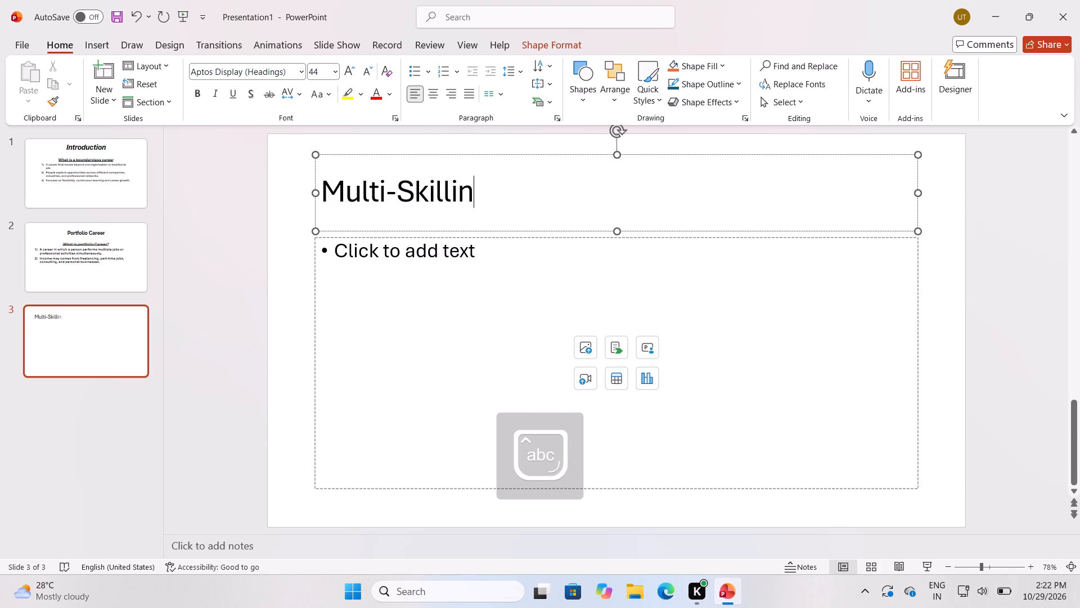
# Enter "What is multi skilling?" without a bullet as the first body line of the Multi-Skilling slide.
pyautogui.click(370, 260)
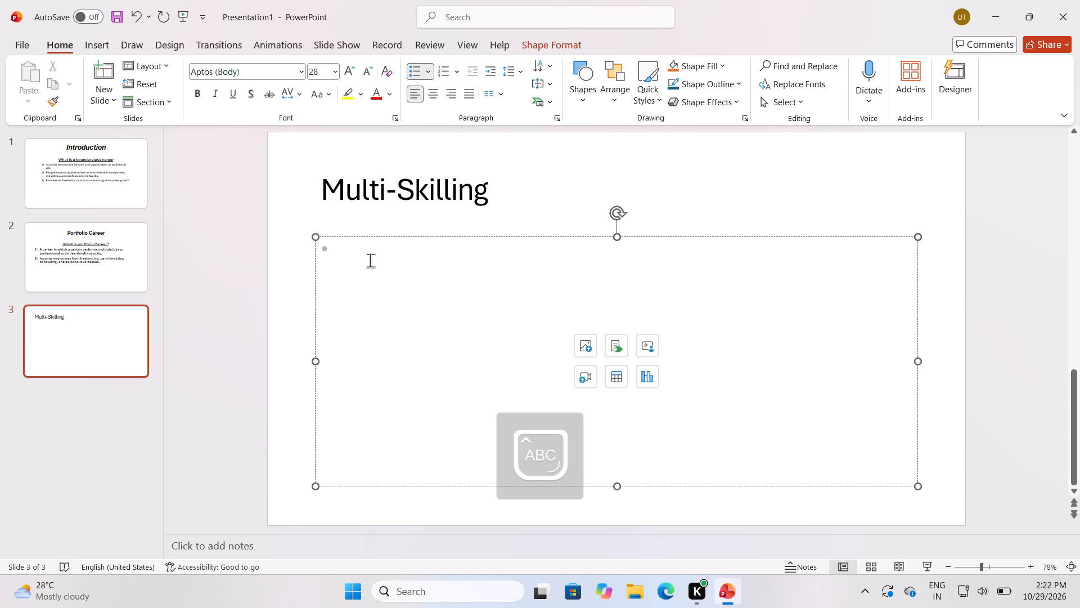
pyautogui.press('w')
pyautogui.press('BackSpace')
pyautogui.press('BackSpace')
pyautogui.press('BackSpace')
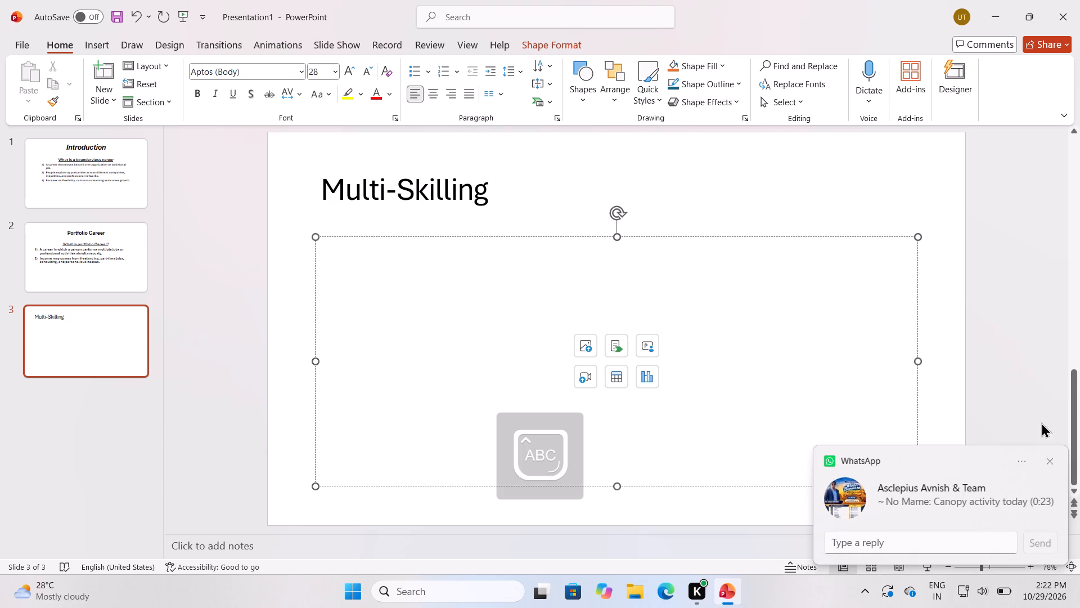
pyautogui.click(1048, 461)
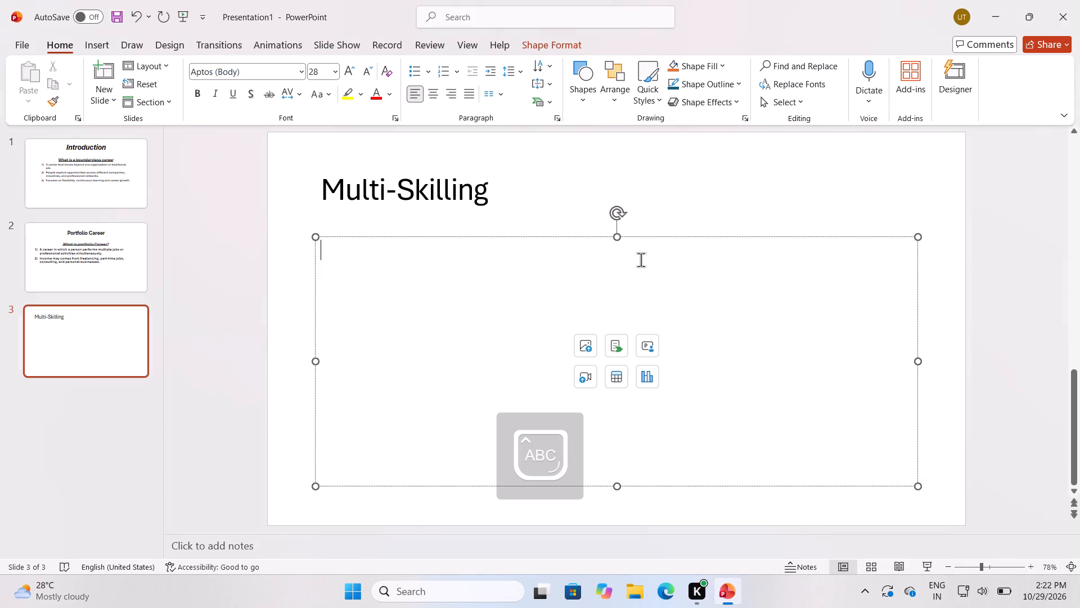
pyautogui.write('ht')
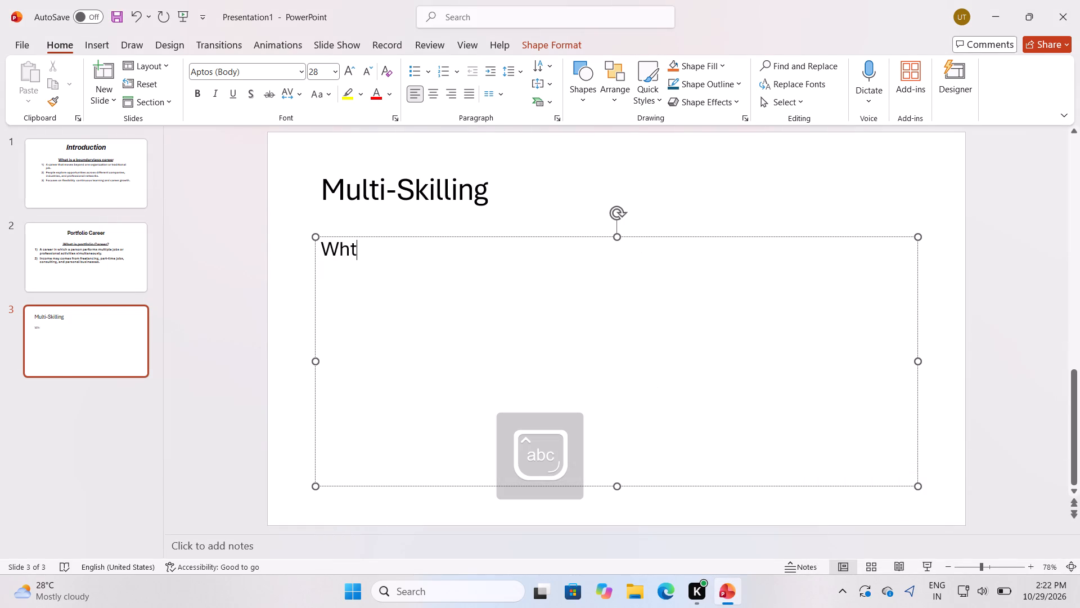
pyautogui.press('BackSpace')
pyautogui.write('at is multi')
pyautogui.press('space')
pyautogui.write('skilling')
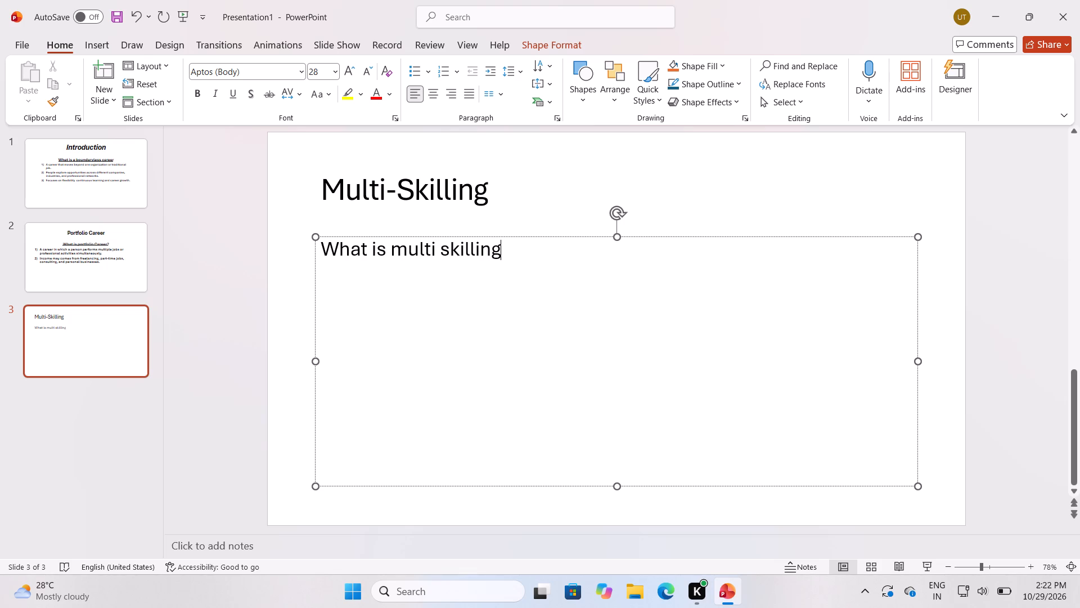
pyautogui.hotkey('shift', '?')
# Add a line below the question reading "It means learning and using different skills to perform various tasks and handle different job opportunities".
pyautogui.press('Return')
pyautogui.press('i')
pyautogui.write('t means')
pyautogui.press('space')
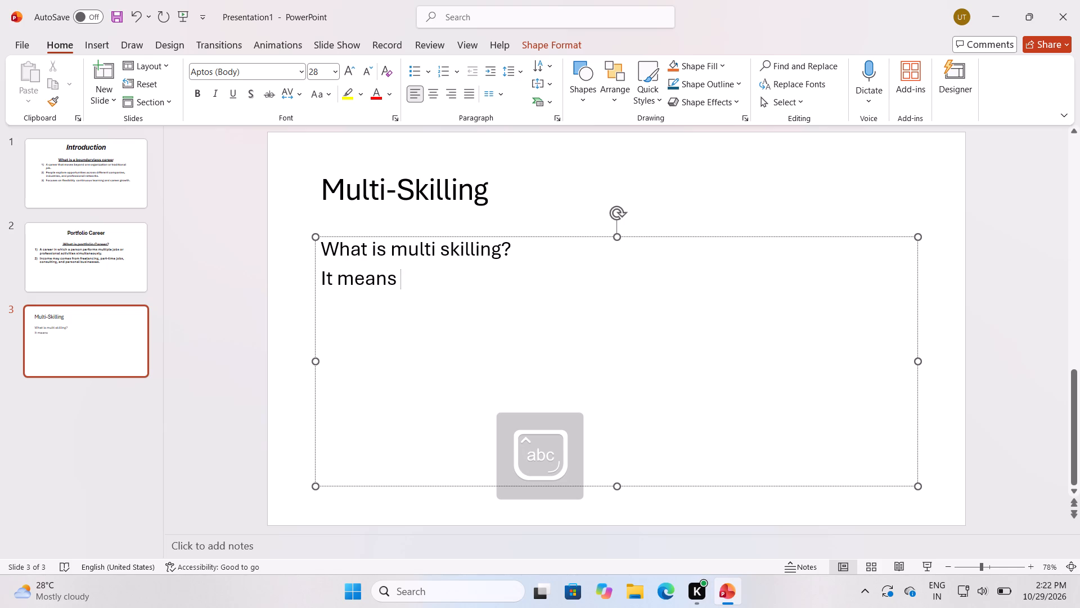
pyautogui.write('learning')
pyautogui.press('space')
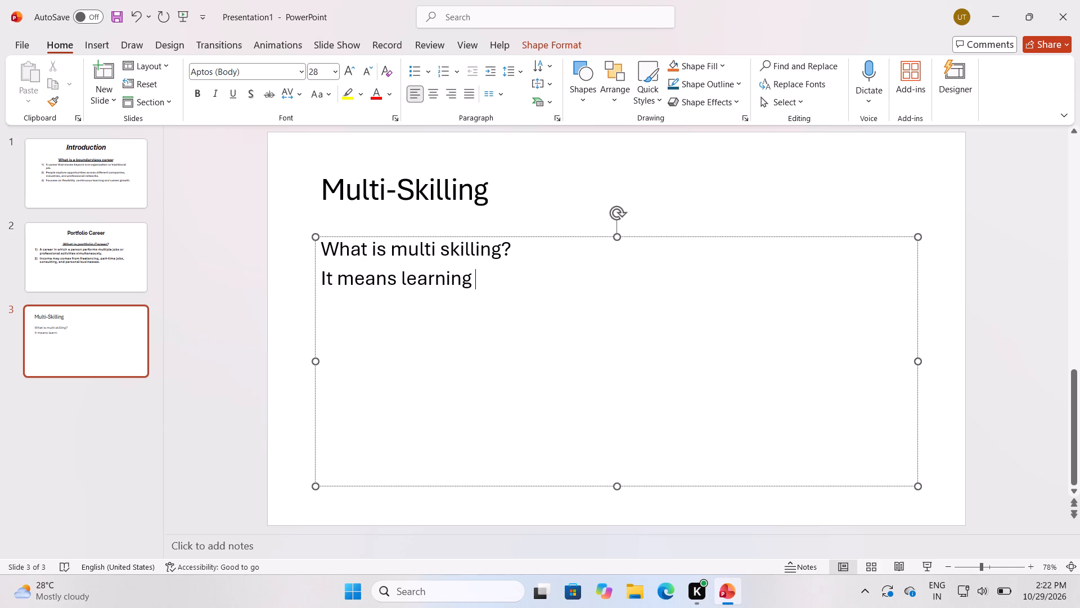
pyautogui.write('and using')
pyautogui.press('space')
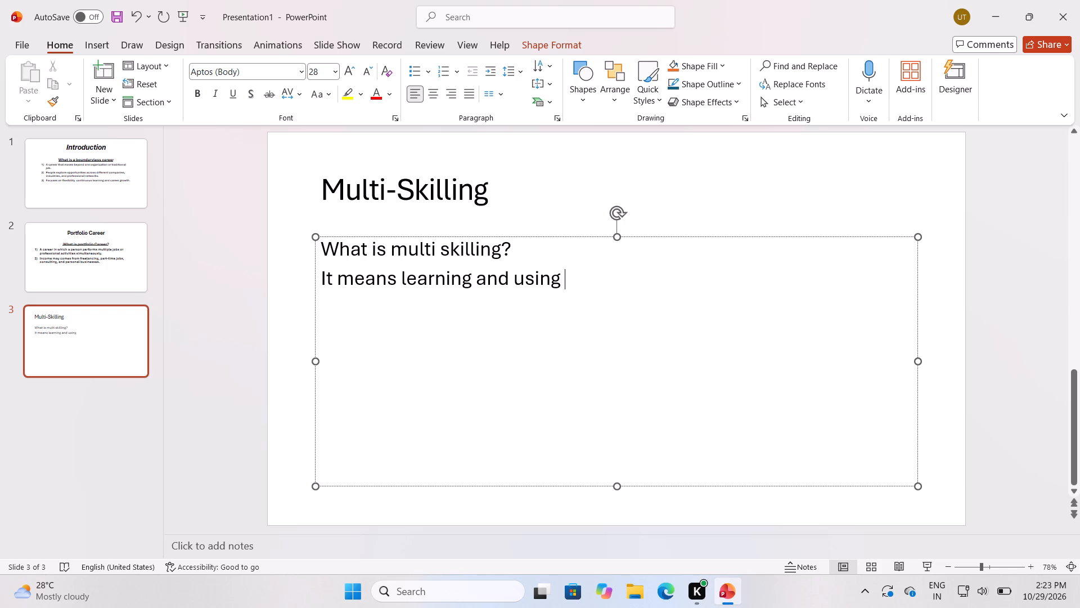
pyautogui.write('different')
pyautogui.press('space')
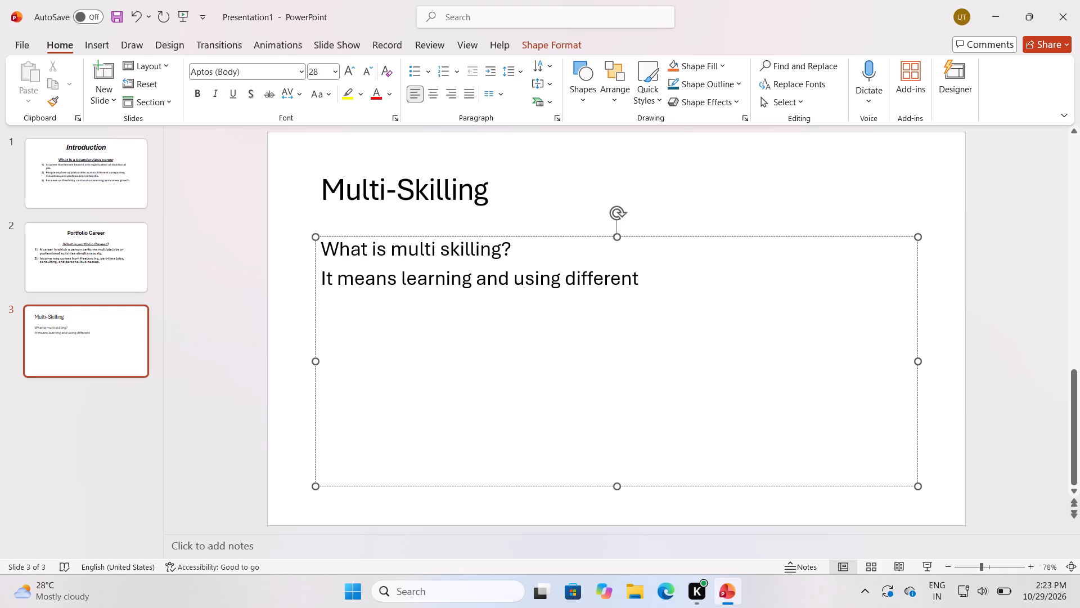
pyautogui.write('skills')
pyautogui.press('space')
pyautogui.write('to perfo')
pyautogui.write('rm')
pyautogui.press('space')
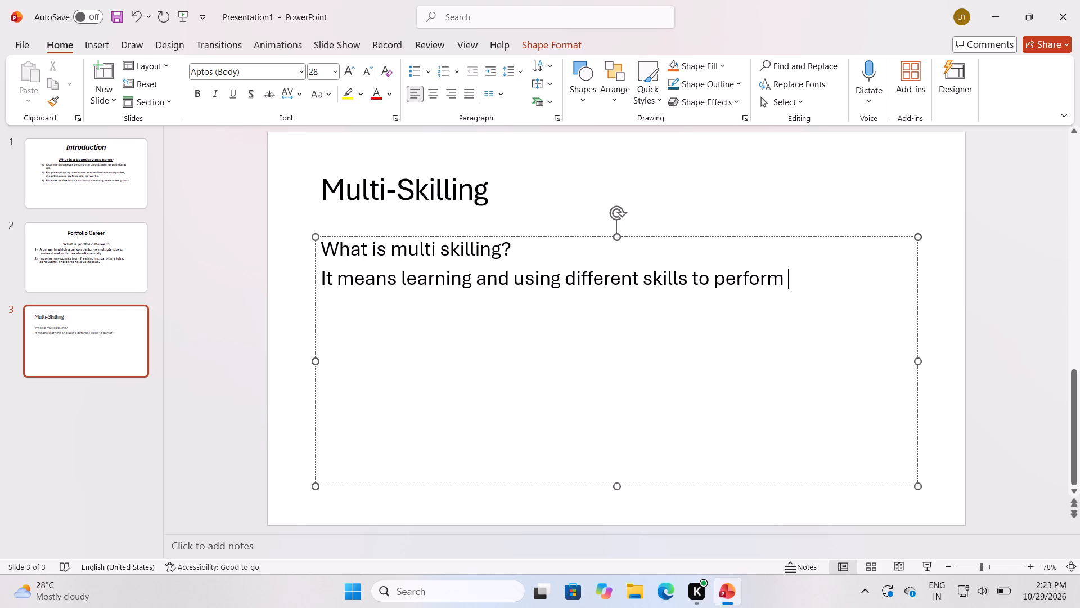
pyautogui.write('various')
pyautogui.press('space')
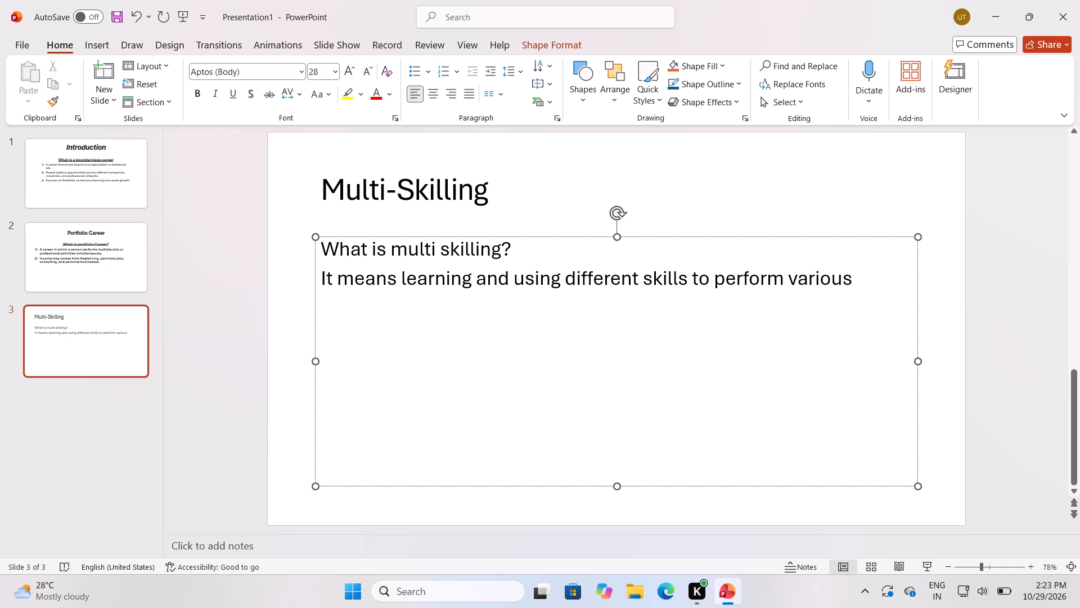
pyautogui.write('taska')
pyautogui.press('BackSpace')
pyautogui.press('space')
pyautogui.press('BackSpace')
pyautogui.write('s')
pyautogui.press('space')
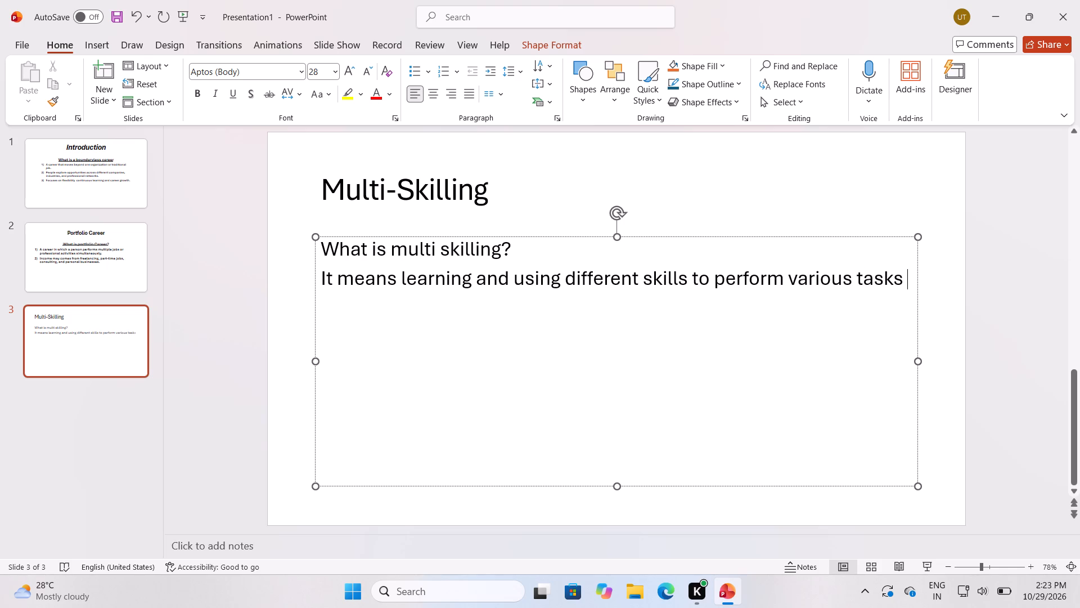
pyautogui.write('and handle')
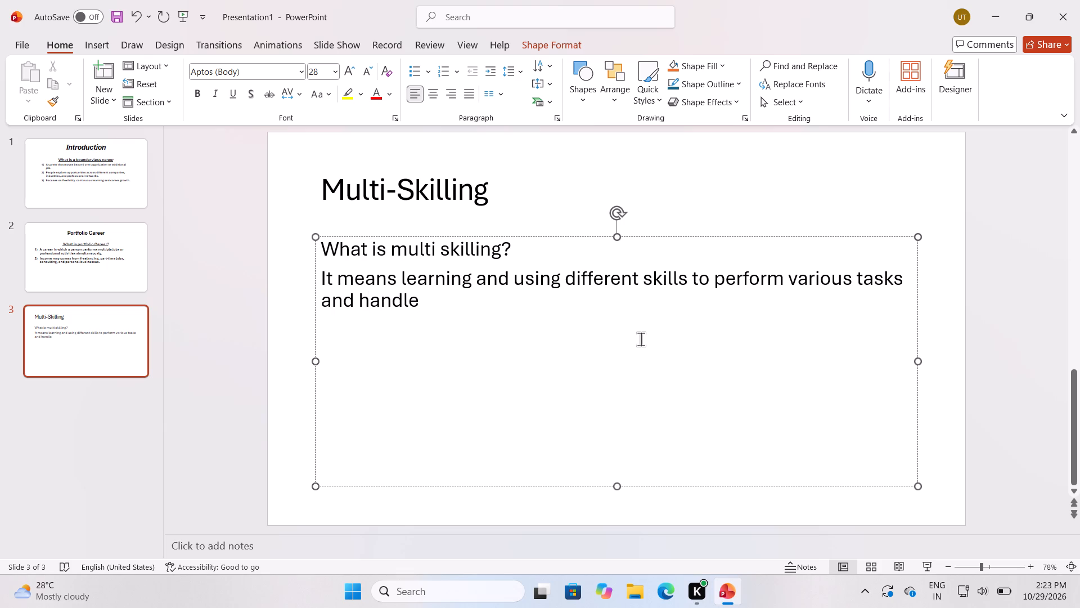
pyautogui.press('space')
pyautogui.write('different')
pyautogui.press('space')
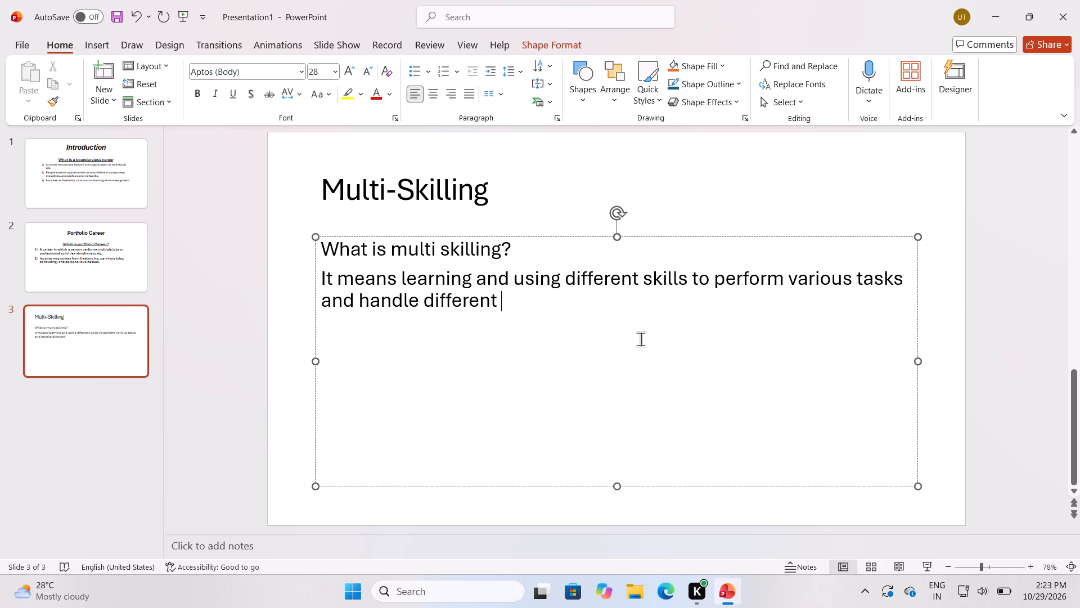
pyautogui.write('job opportunitiw')
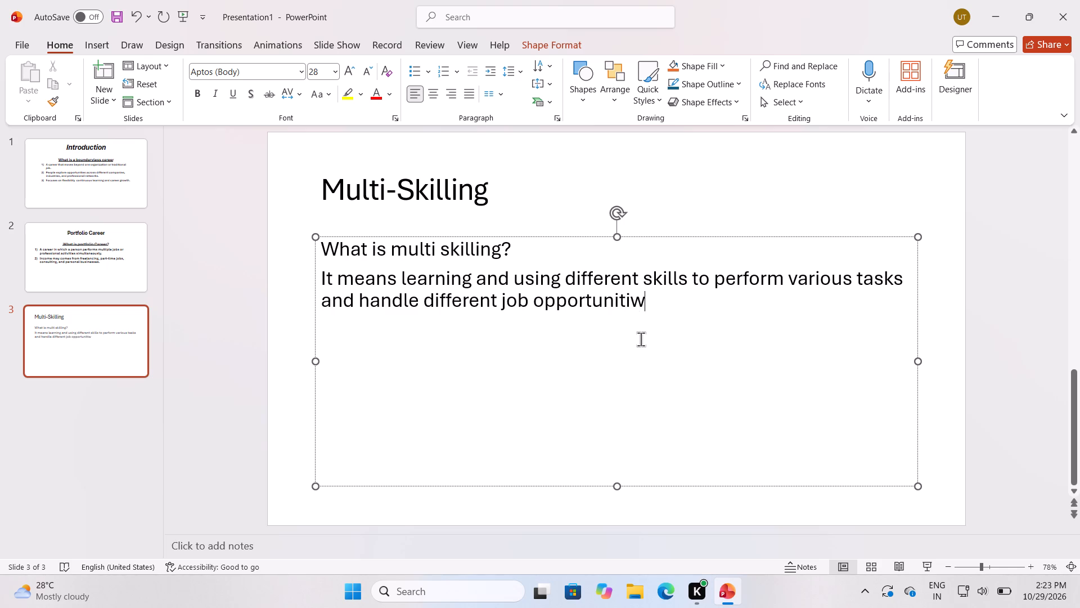
pyautogui.press('BackSpace')
pyautogui.write('es')
# End the definition sentence on the Multi-Skilling slide with a period.
pyautogui.press('.')
# Center the "Multi-Skilling" title and make it bold with a text shadow.
pyautogui.moveTo(321, 180); pyautogui.dragTo(497, 198)
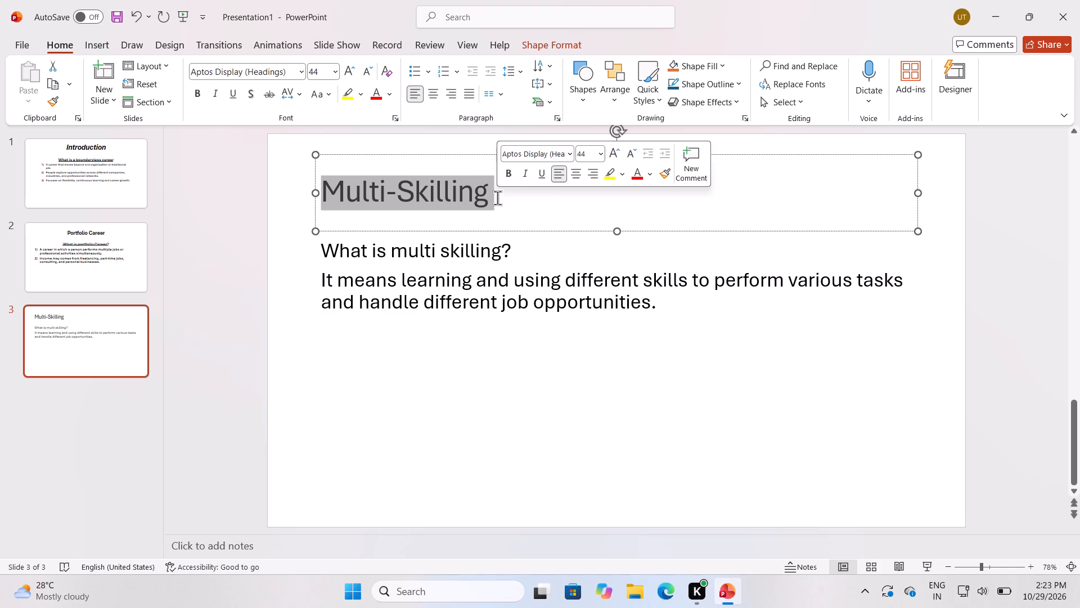
pyautogui.click(430, 96)
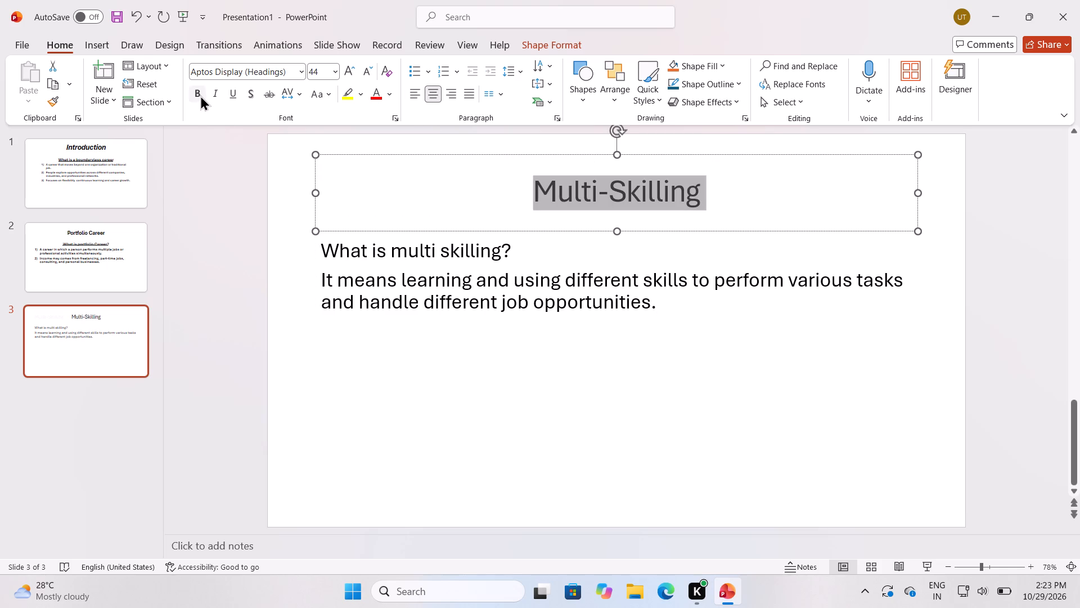
pyautogui.click(200, 96)
pyautogui.click(252, 93)
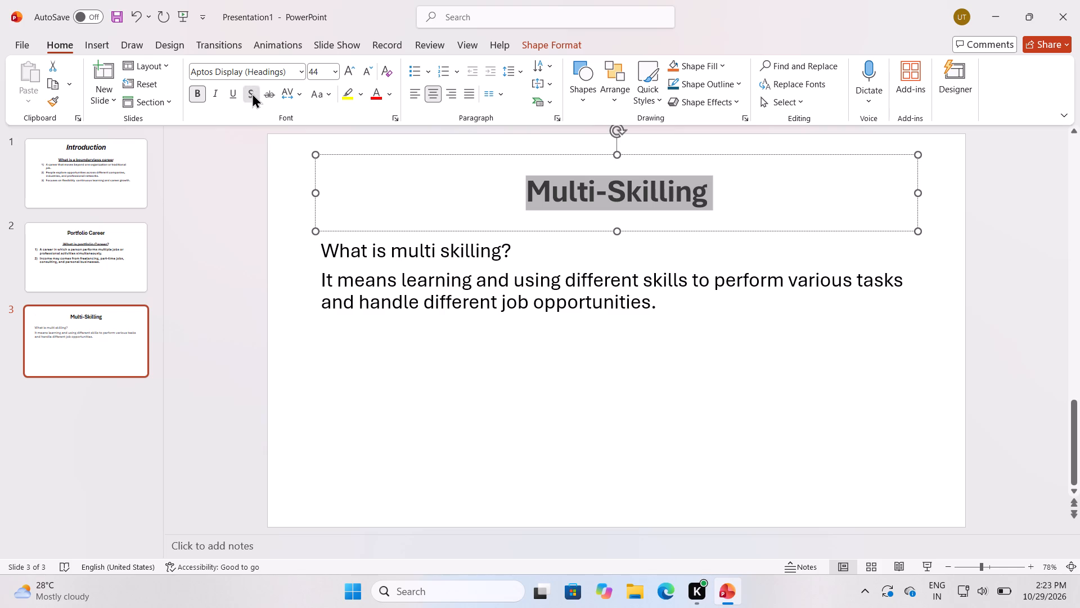
# Format the "What is multi skilling?" line as centered, bold, underlined text at size 32.
pyautogui.moveTo(322, 245); pyautogui.dragTo(339, 249)
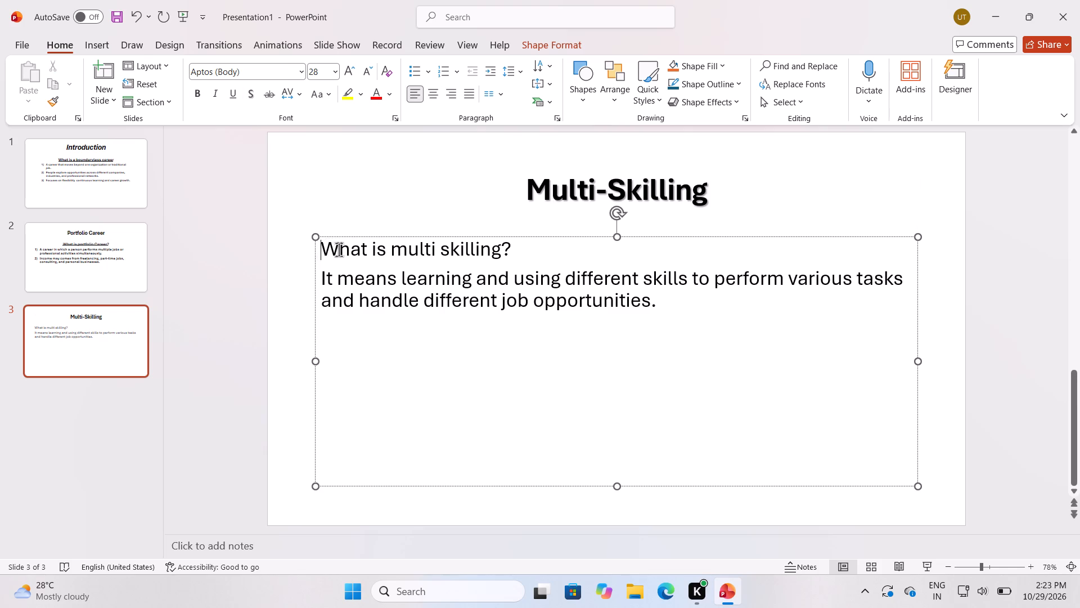
pyautogui.moveTo(339, 249); pyautogui.dragTo(523, 253)
pyautogui.click(436, 96)
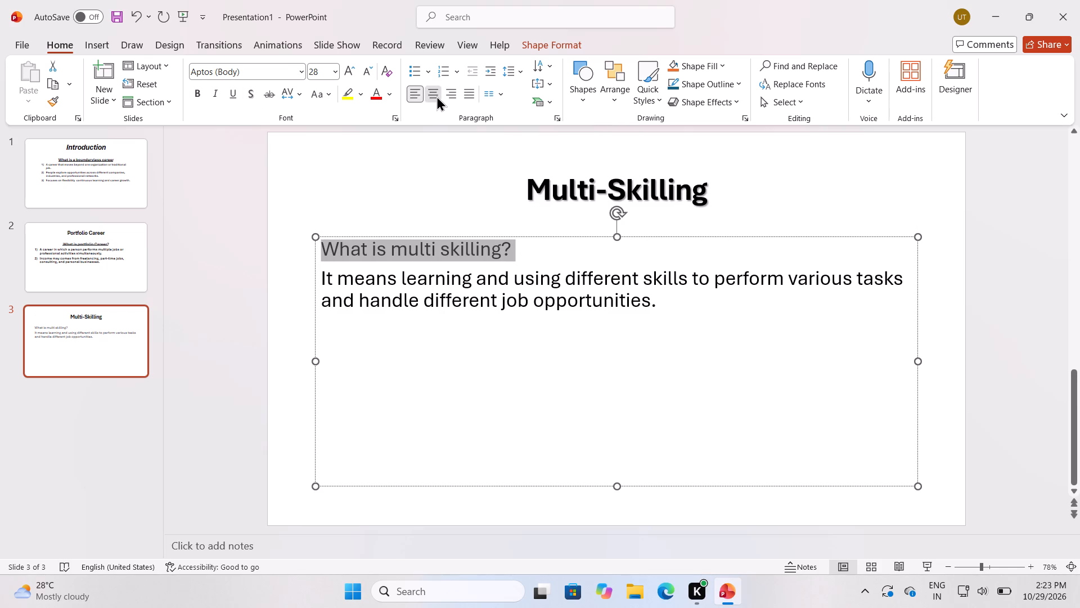
pyautogui.click(198, 92)
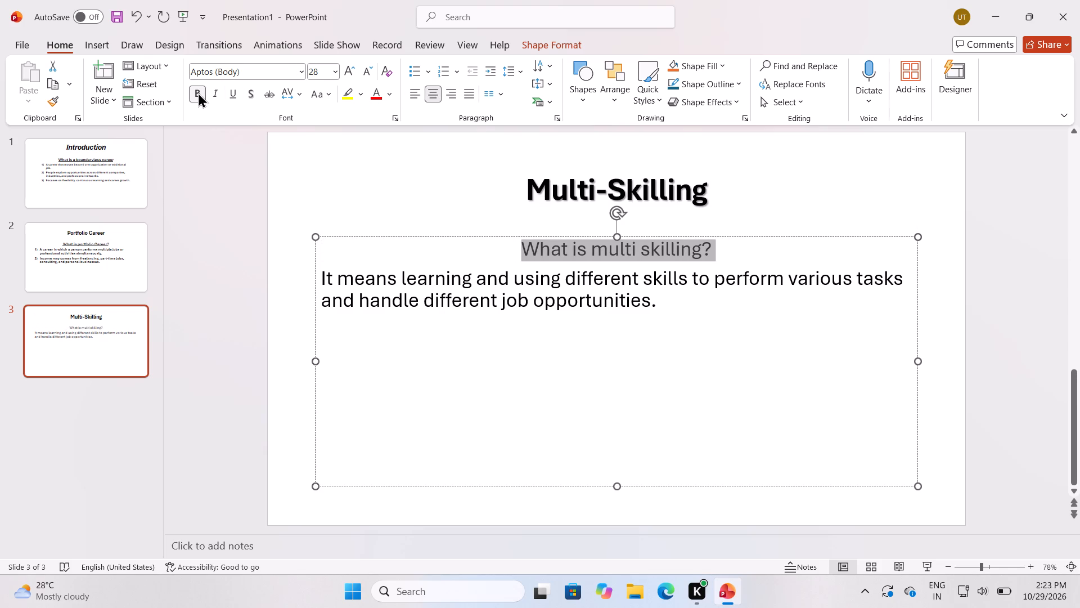
pyautogui.click(231, 93)
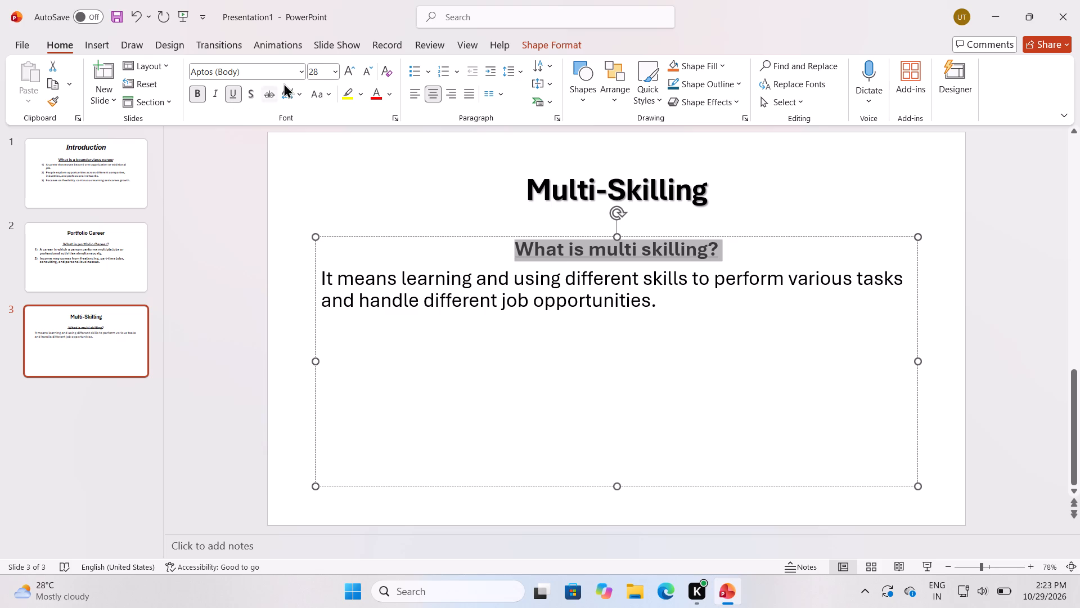
pyautogui.click(336, 72)
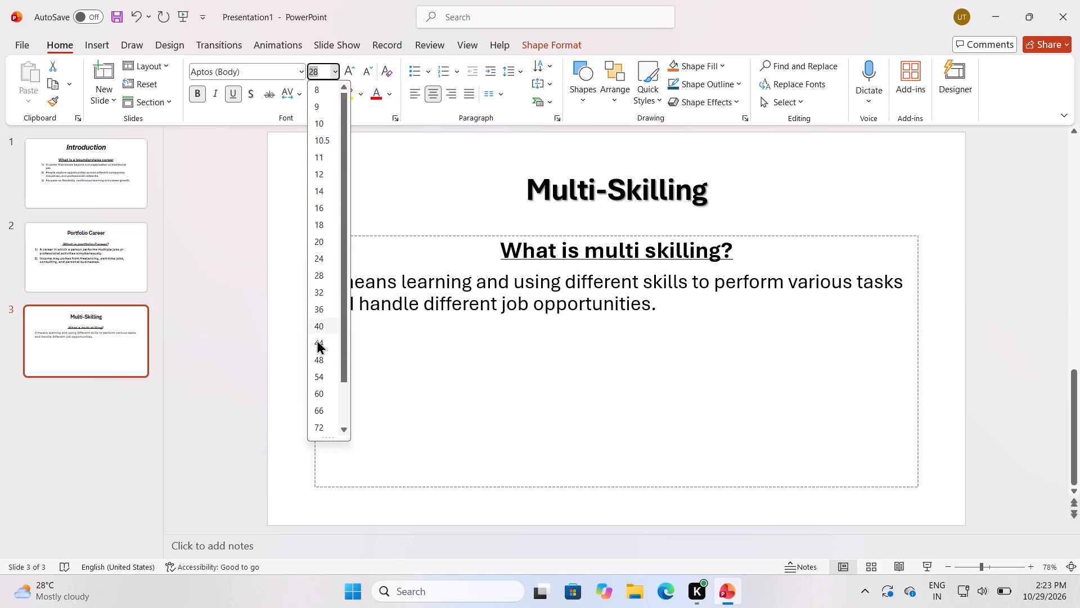
pyautogui.click(319, 289)
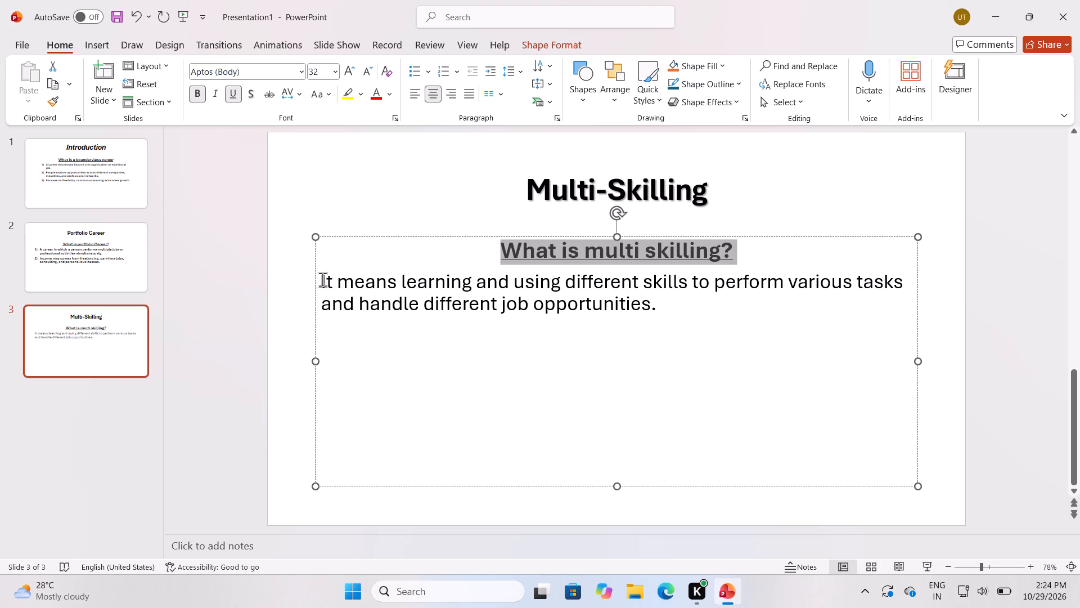
# Insert a blank line below the multi skilling question and make the definition under it centered and bold.
pyautogui.moveTo(322, 280); pyautogui.dragTo(347, 292)
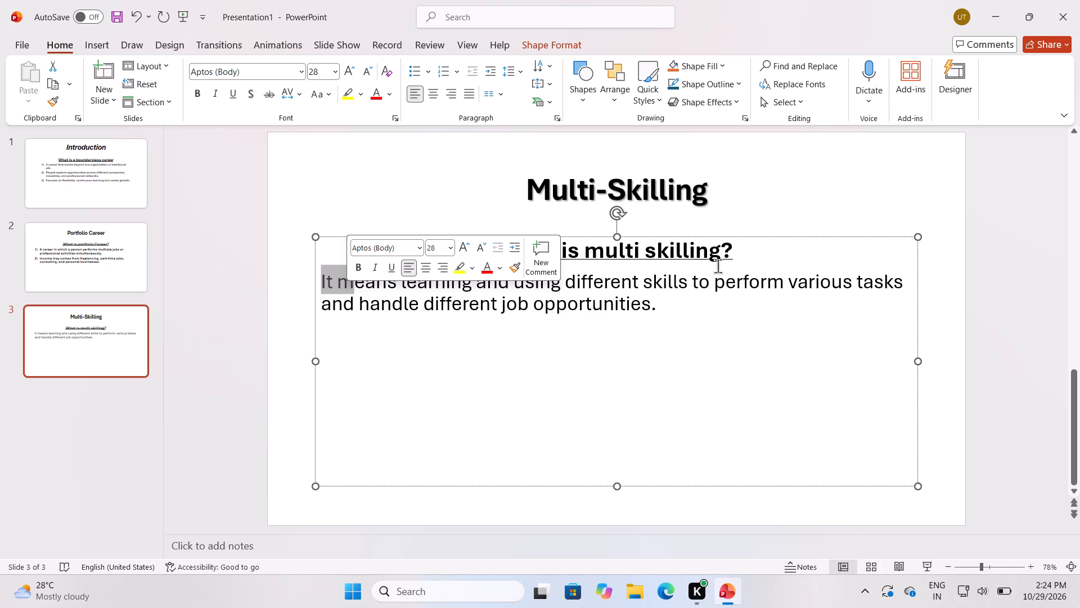
pyautogui.click(731, 254)
pyautogui.press('Return')
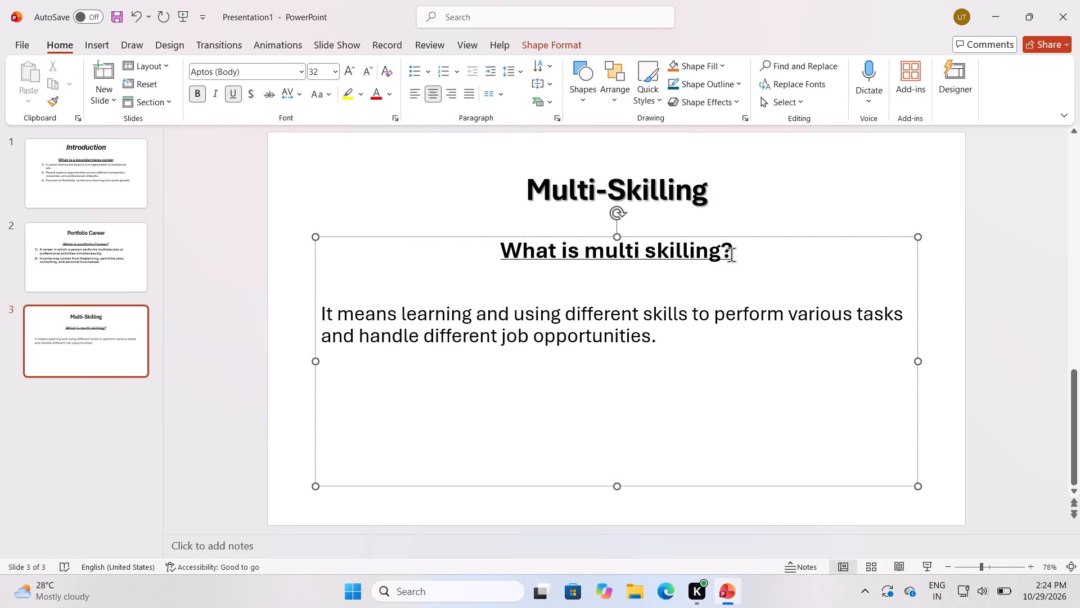
pyautogui.moveTo(321, 311); pyautogui.dragTo(663, 349)
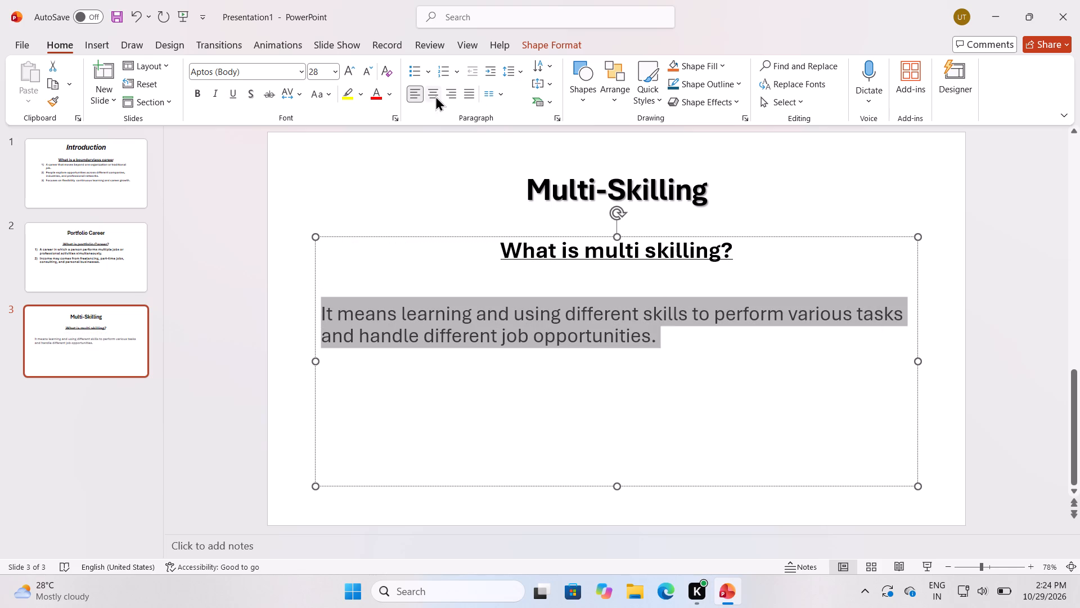
pyautogui.click(434, 93)
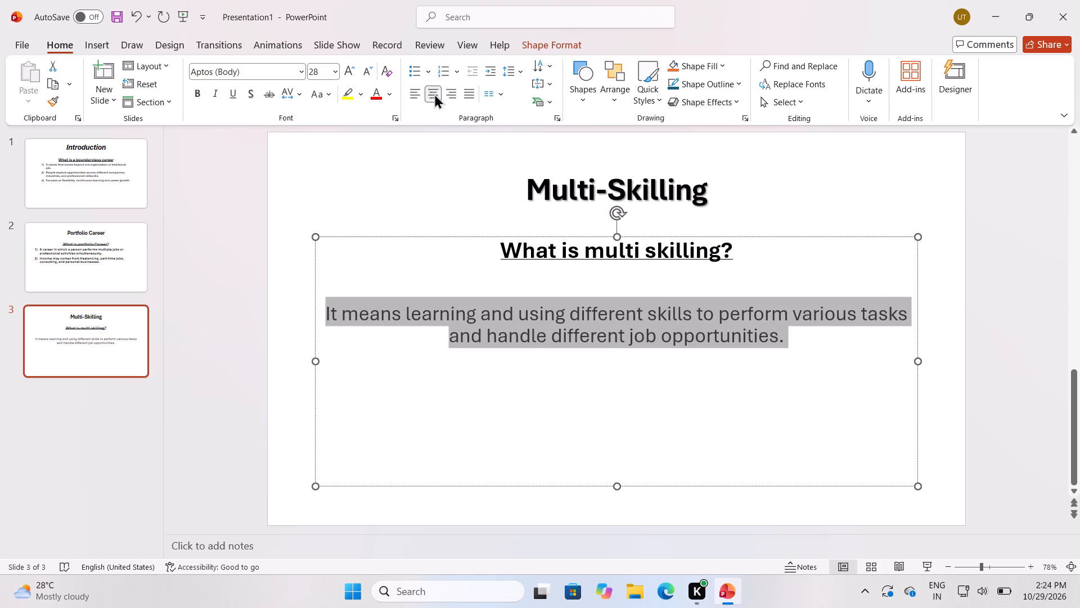
pyautogui.click(196, 93)
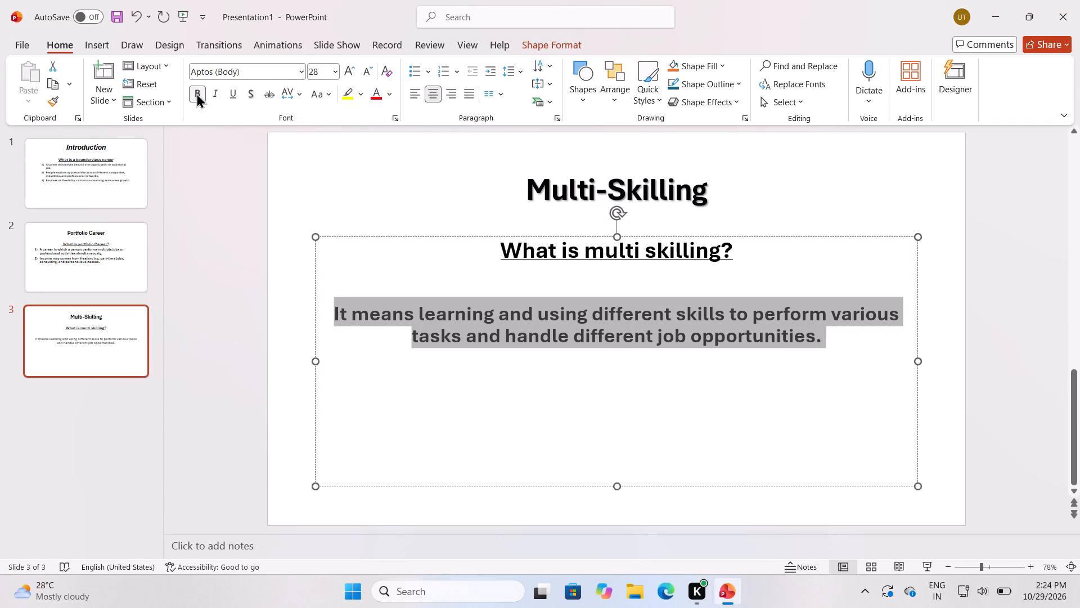
# Add a fourth slide with the Title and Content layout and title it "Personal Branding".
pyautogui.click(110, 100)
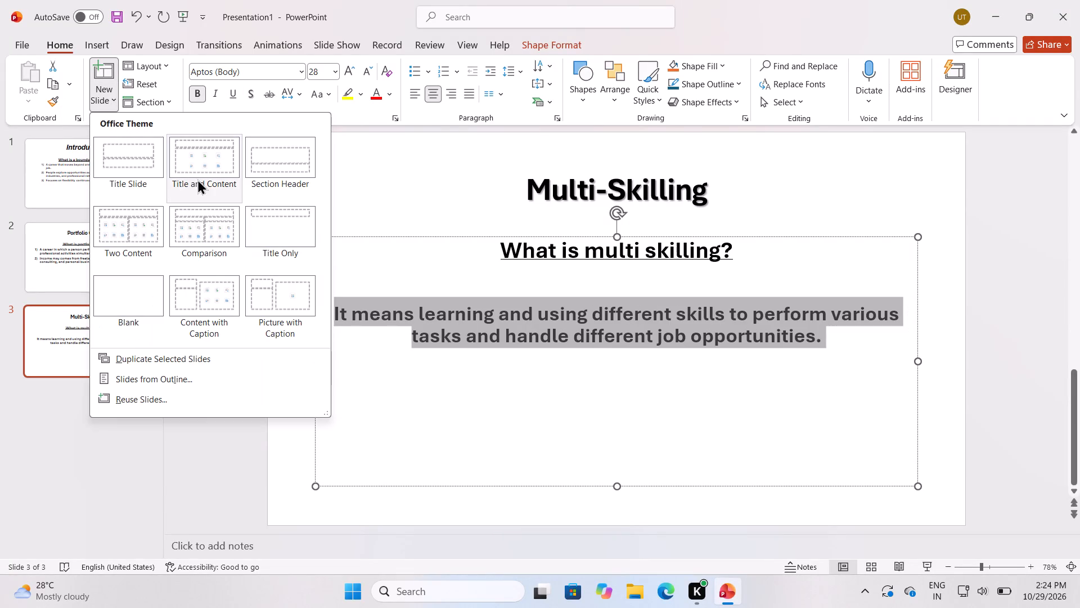
pyautogui.click(199, 179)
pyautogui.click(375, 216)
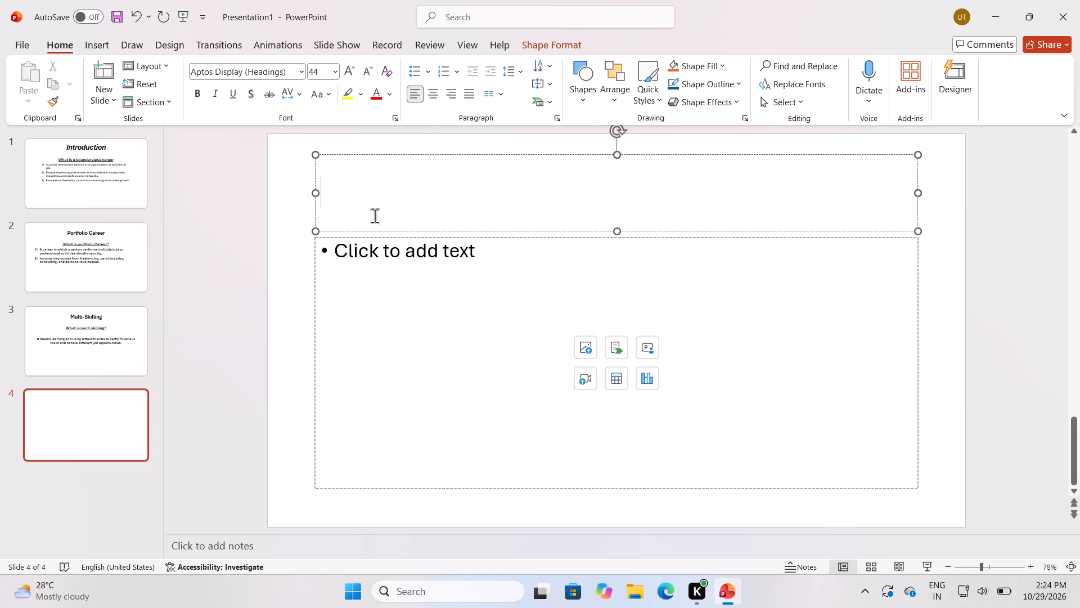
pyautogui.press('e')
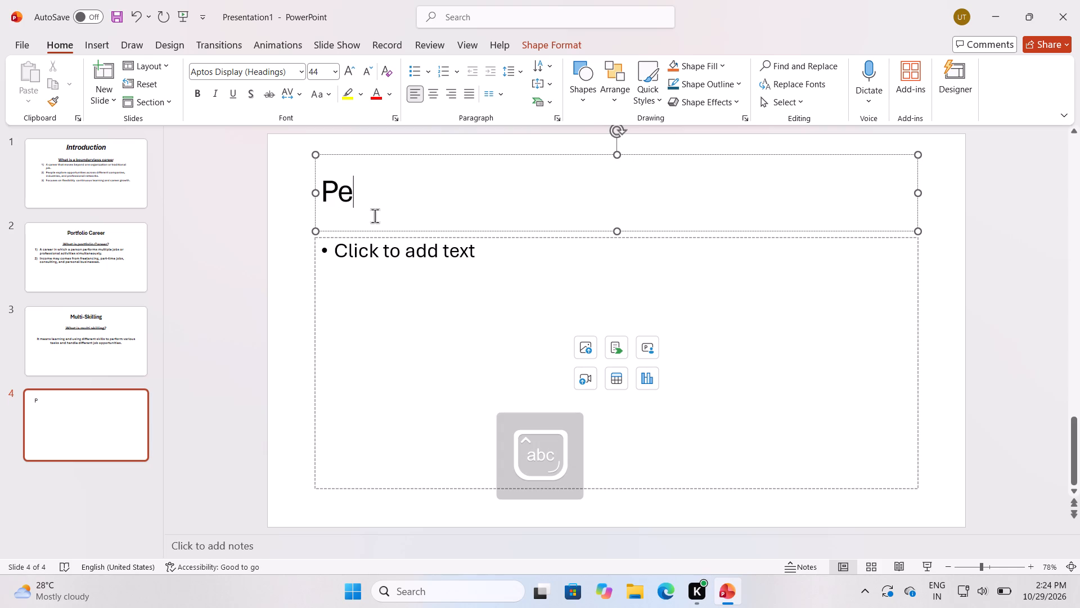
pyautogui.press('r')
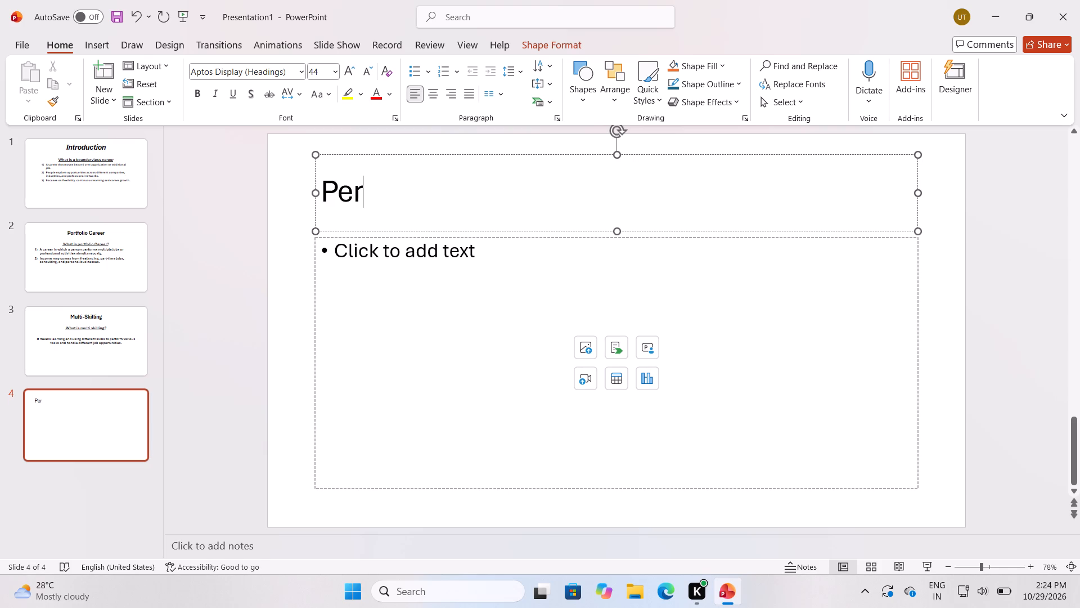
pyautogui.write('sonal')
pyautogui.press('space')
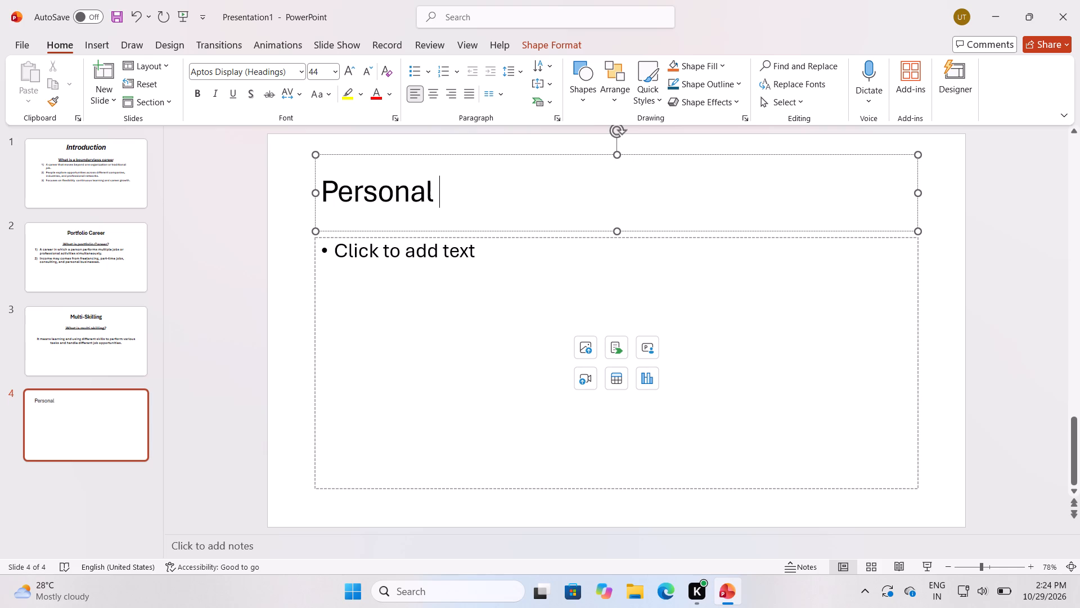
pyautogui.press('b')
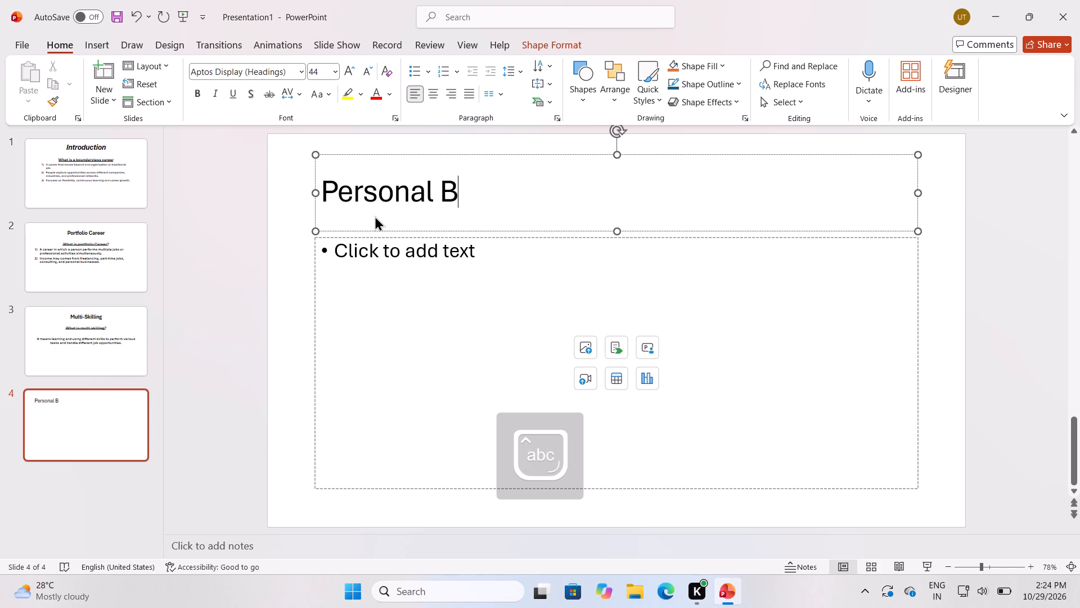
pyautogui.write('randing')
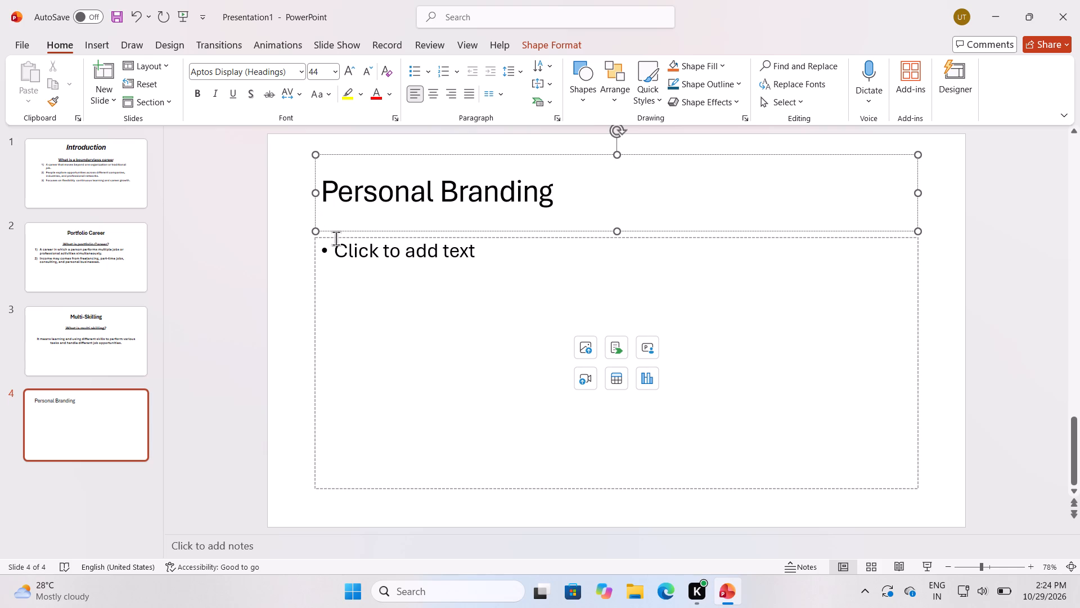
# Enter "What is personal branding?" without a bullet as the first body line and start the line below with "It means".
pyautogui.click(365, 254)
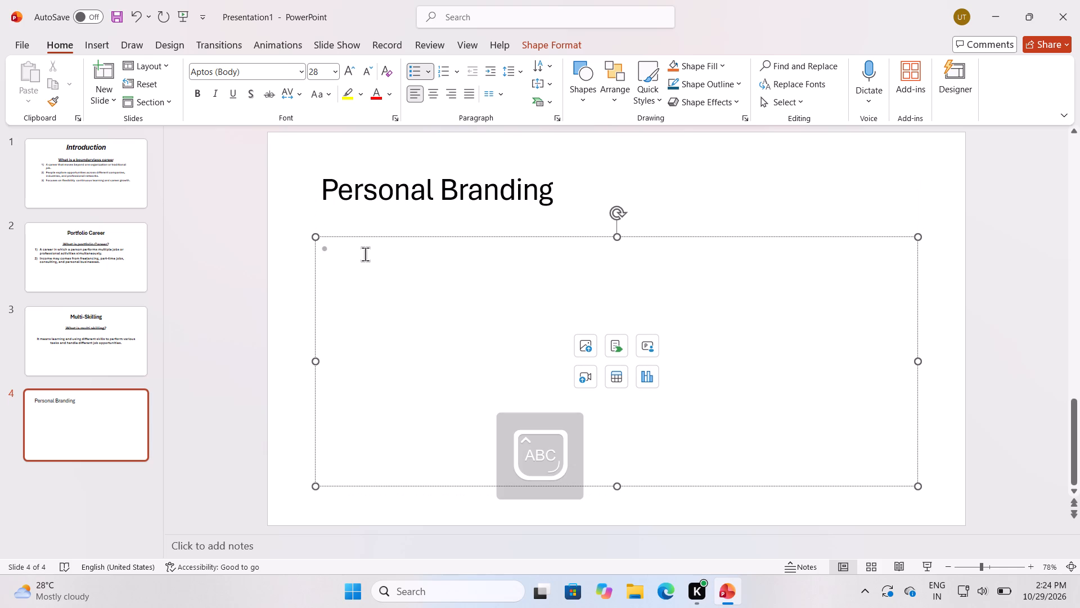
pyautogui.press('w')
pyautogui.write('hat')
pyautogui.press('space')
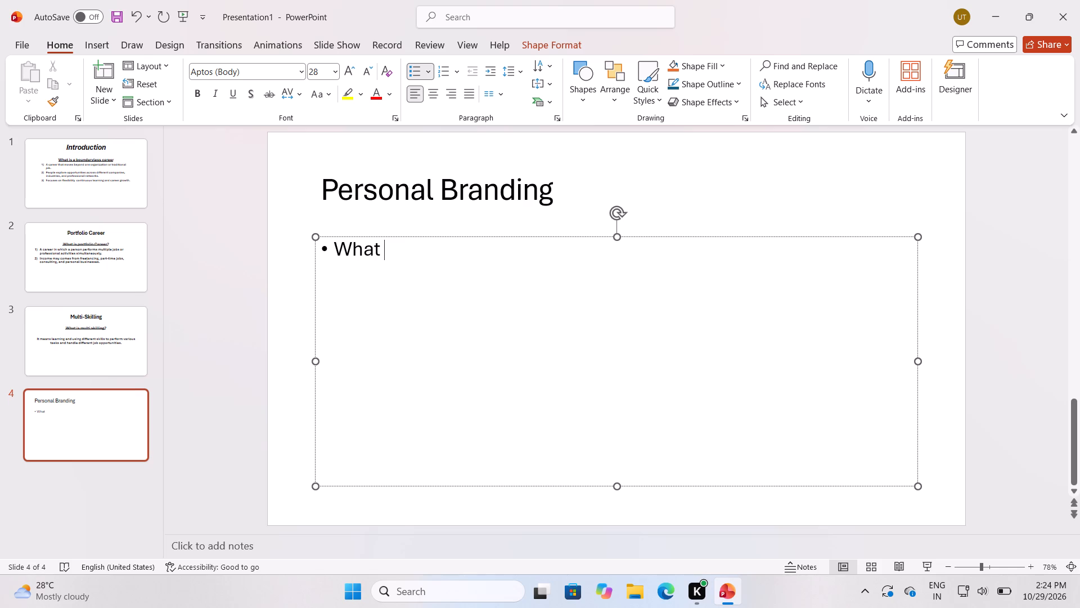
# Remove the bullet from the first body line of the Personal Branding slide and enter "What is personal branding?" there.
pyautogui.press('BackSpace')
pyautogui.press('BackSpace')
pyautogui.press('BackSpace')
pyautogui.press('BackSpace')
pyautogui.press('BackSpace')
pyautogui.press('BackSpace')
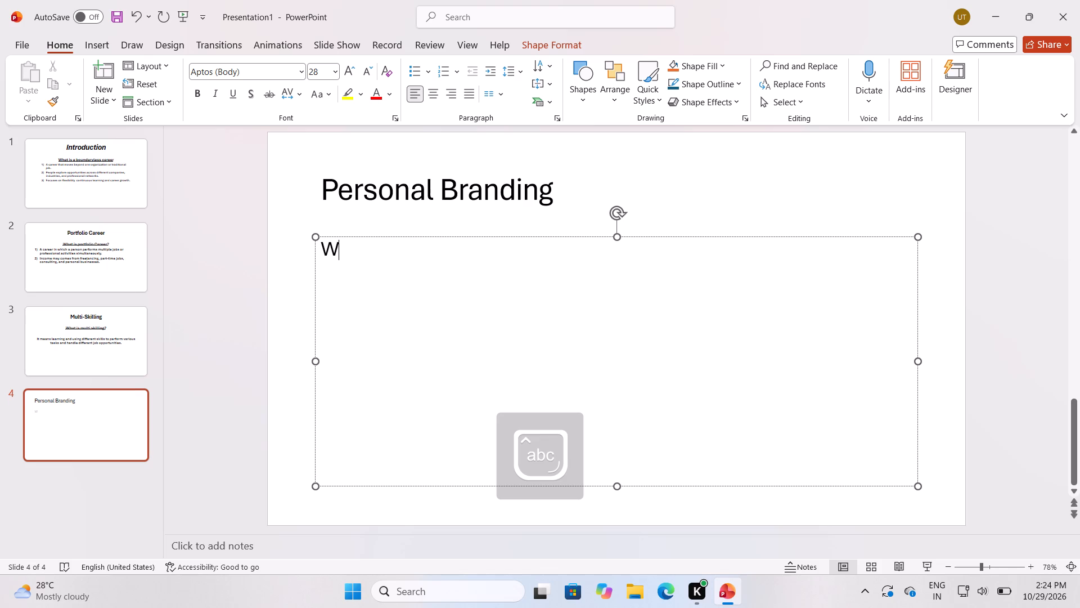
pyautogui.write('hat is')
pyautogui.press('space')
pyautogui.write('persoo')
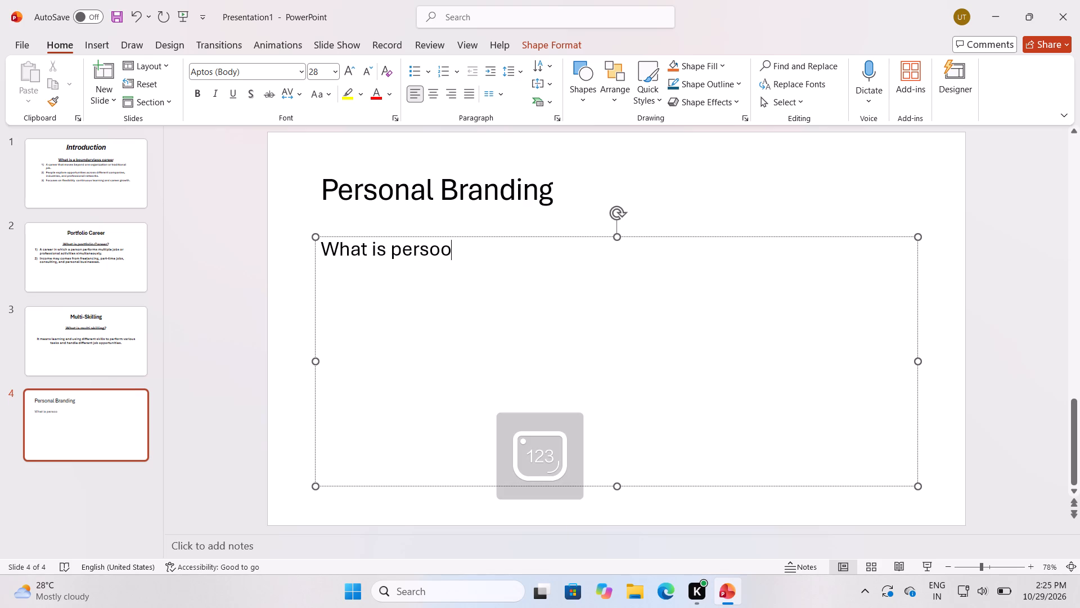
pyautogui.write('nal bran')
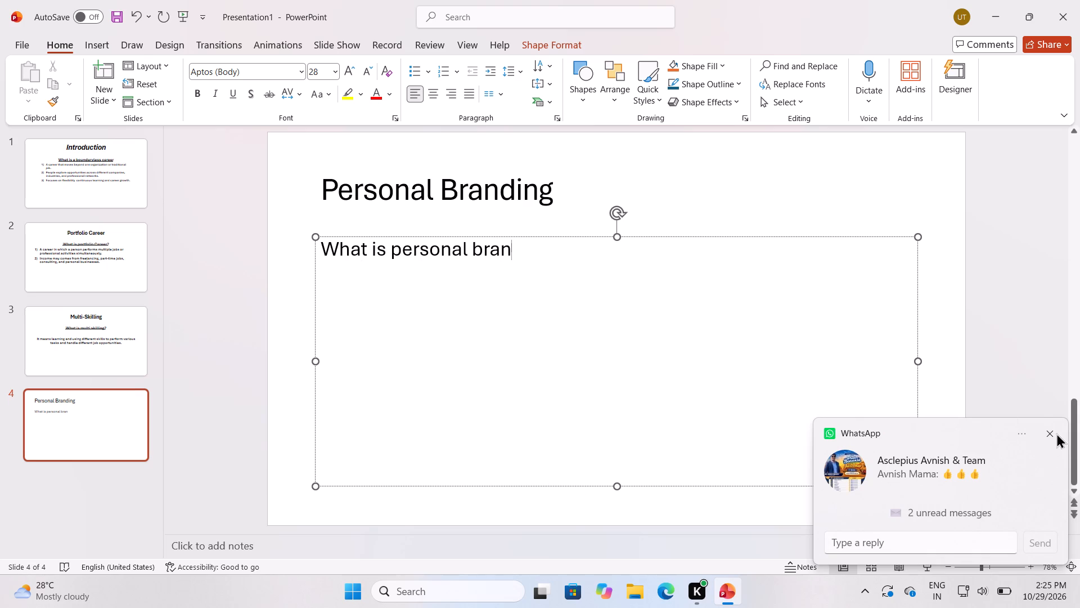
pyautogui.click(1051, 432)
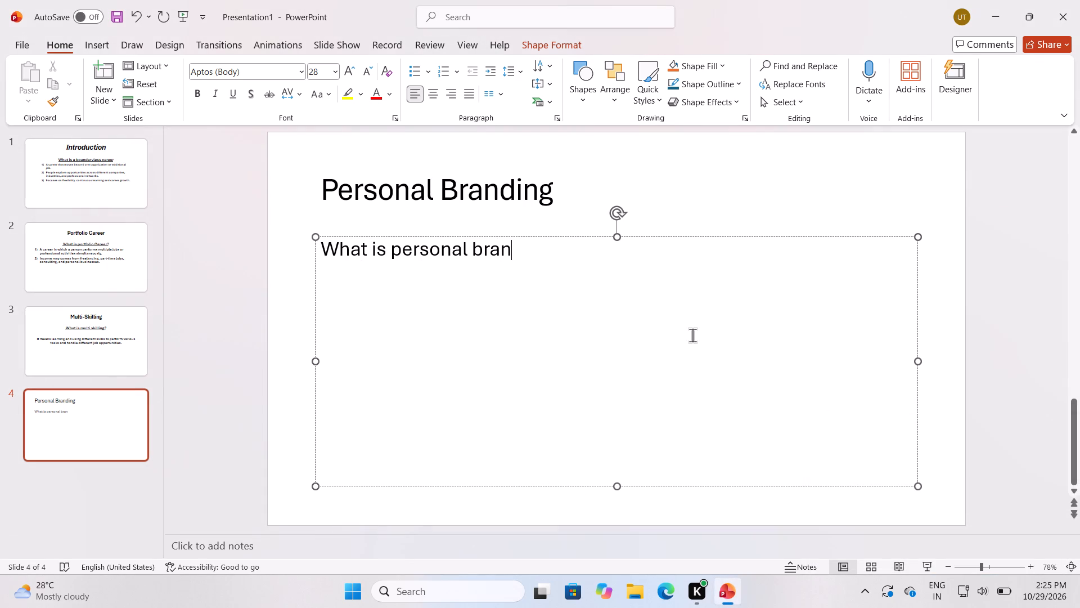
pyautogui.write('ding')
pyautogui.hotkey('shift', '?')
# Start the definition on a new line below the personal branding question with "It means".
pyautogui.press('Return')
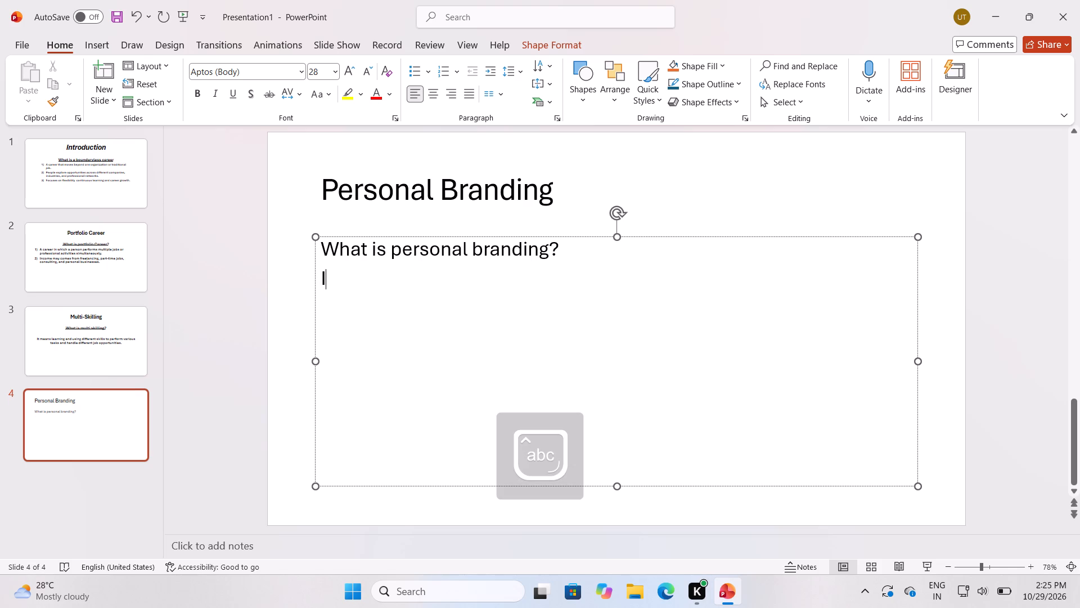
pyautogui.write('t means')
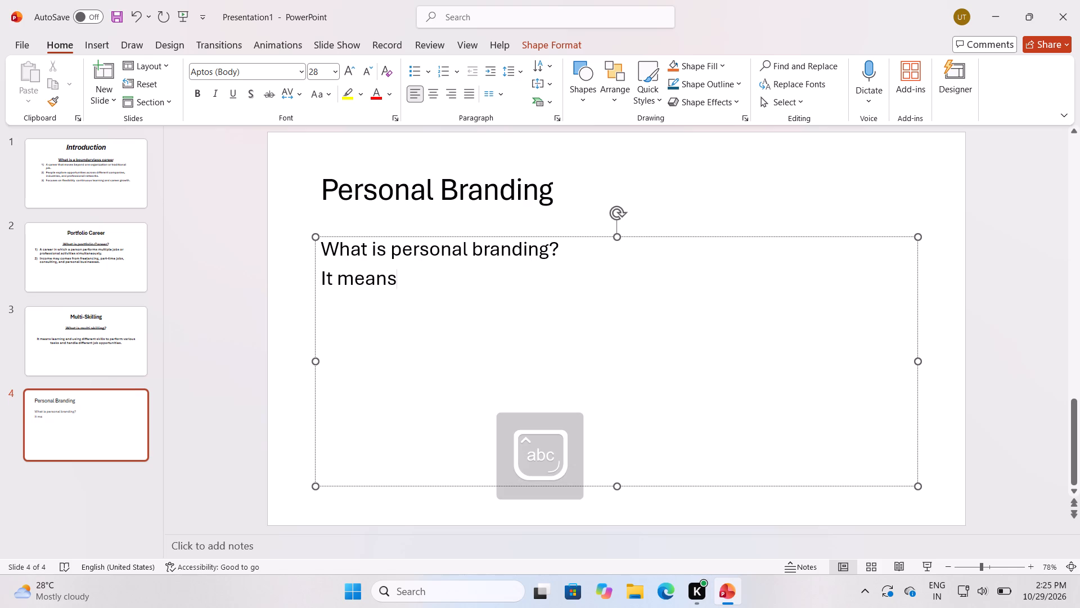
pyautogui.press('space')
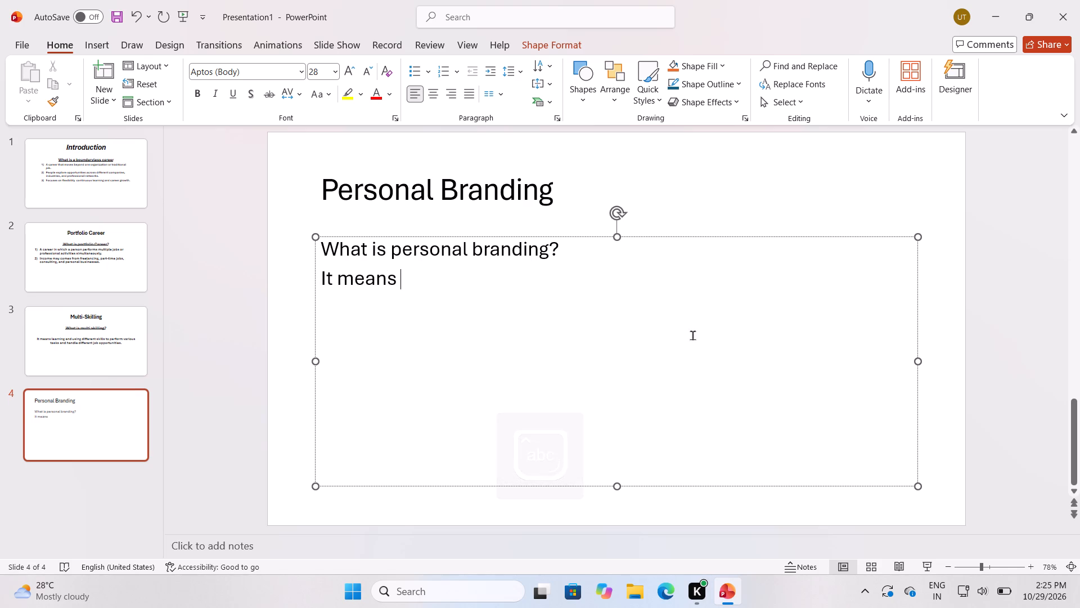
# Continue the definition after "It means" with "creating a unique professional identity" and dismiss the energy saver notification.
pyautogui.write('creating')
pyautogui.press('space')
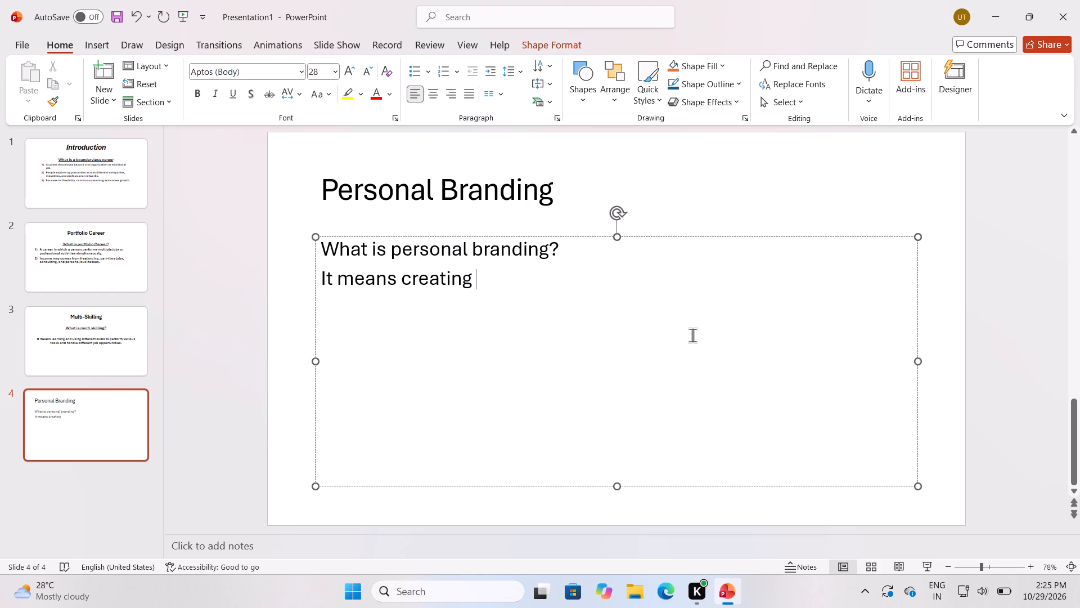
pyautogui.write('a uni')
pyautogui.write('que')
pyautogui.press('space')
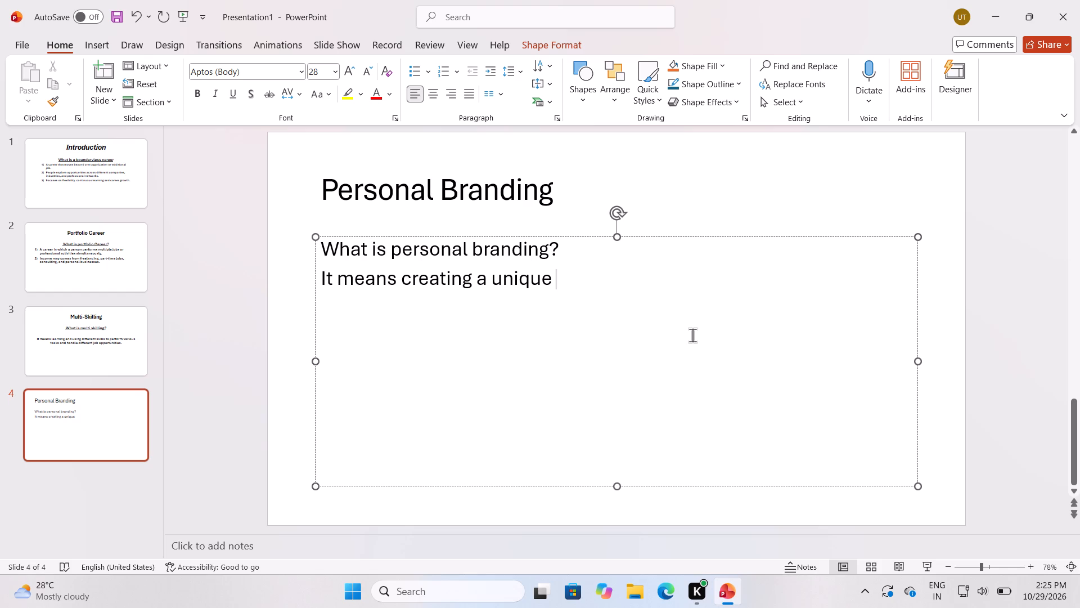
pyautogui.write('profession')
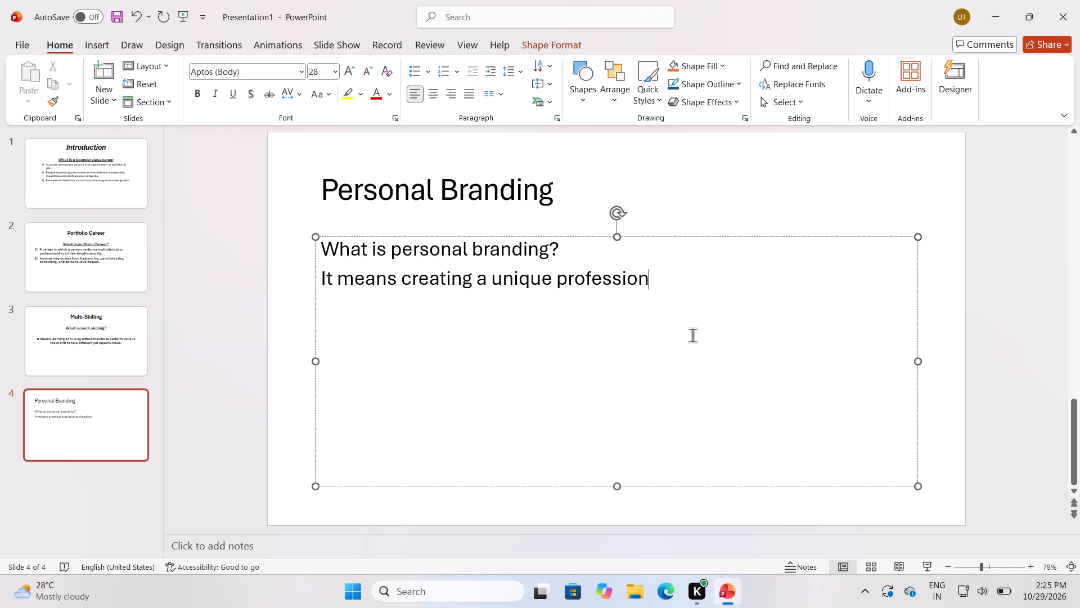
pyautogui.write('al')
pyautogui.press('space')
pyautogui.write('ident')
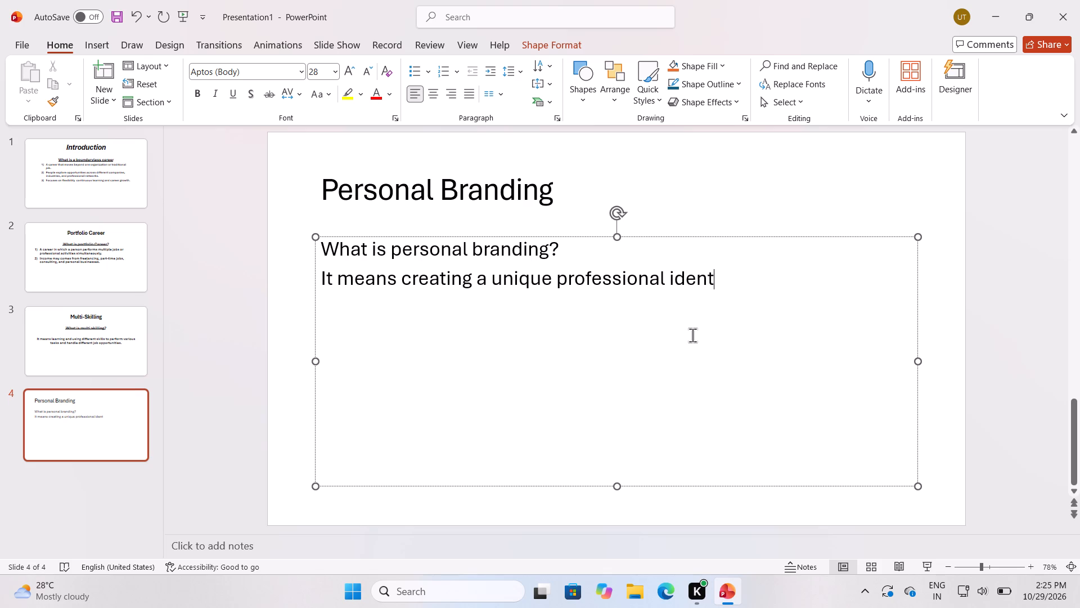
pyautogui.write('ity')
pyautogui.press('space')
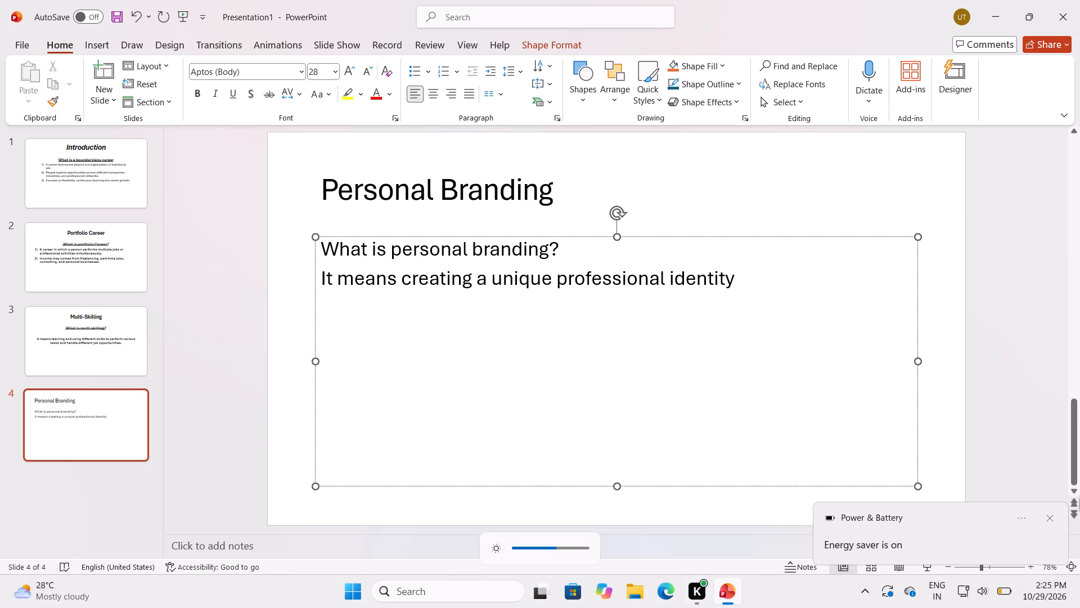
pyautogui.click(1050, 515)
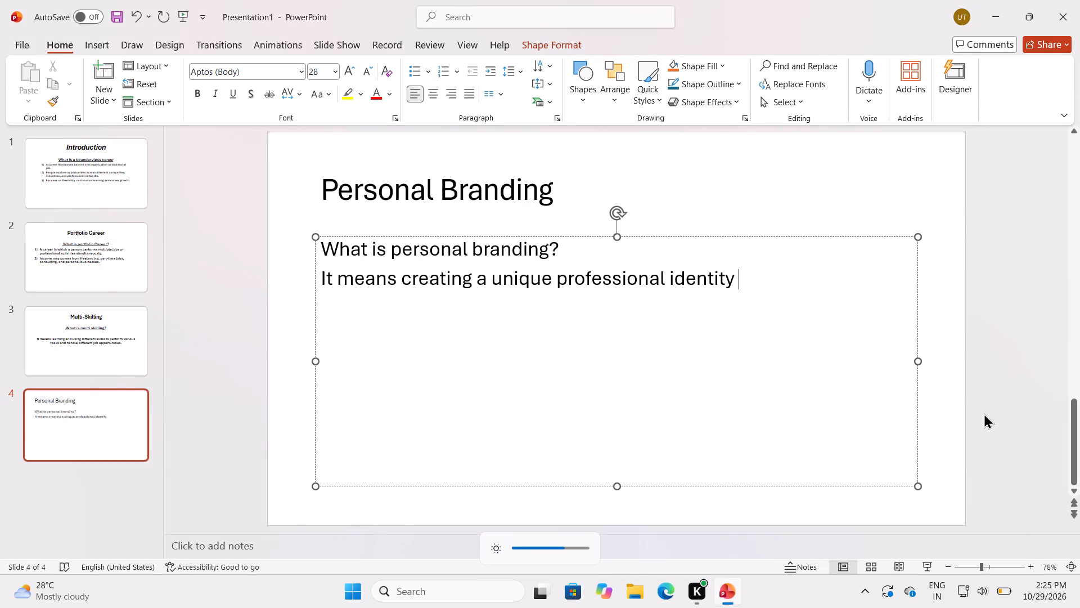
# Complete the personal branding definition with "that shows your skills, strengths, and value to others.".
pyautogui.write('that shows')
pyautogui.press('space')
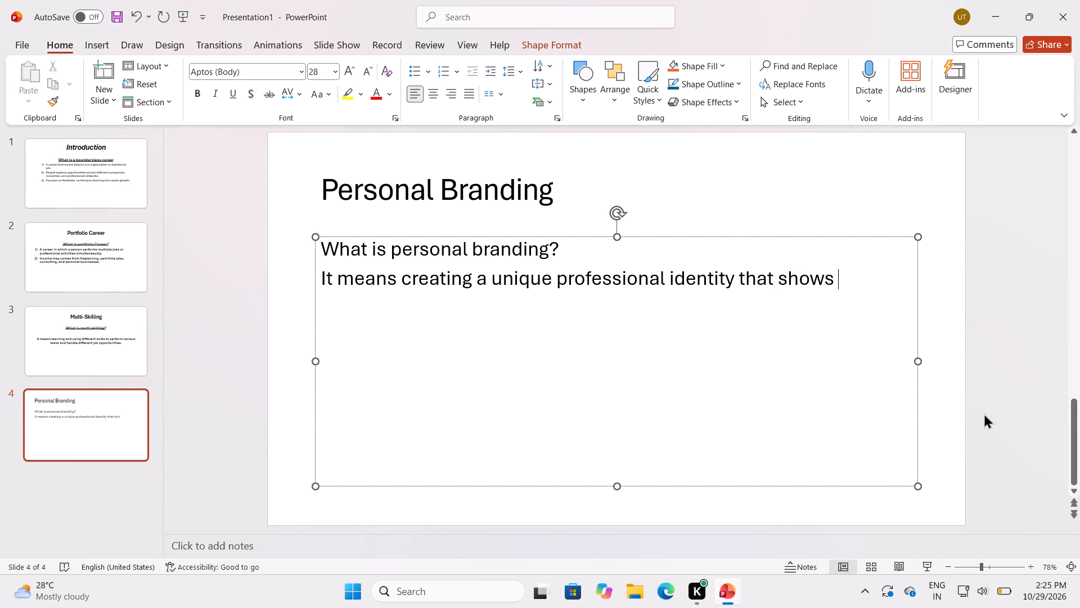
pyautogui.write('your')
pyautogui.press('space')
pyautogui.write('skills')
pyautogui.press('space')
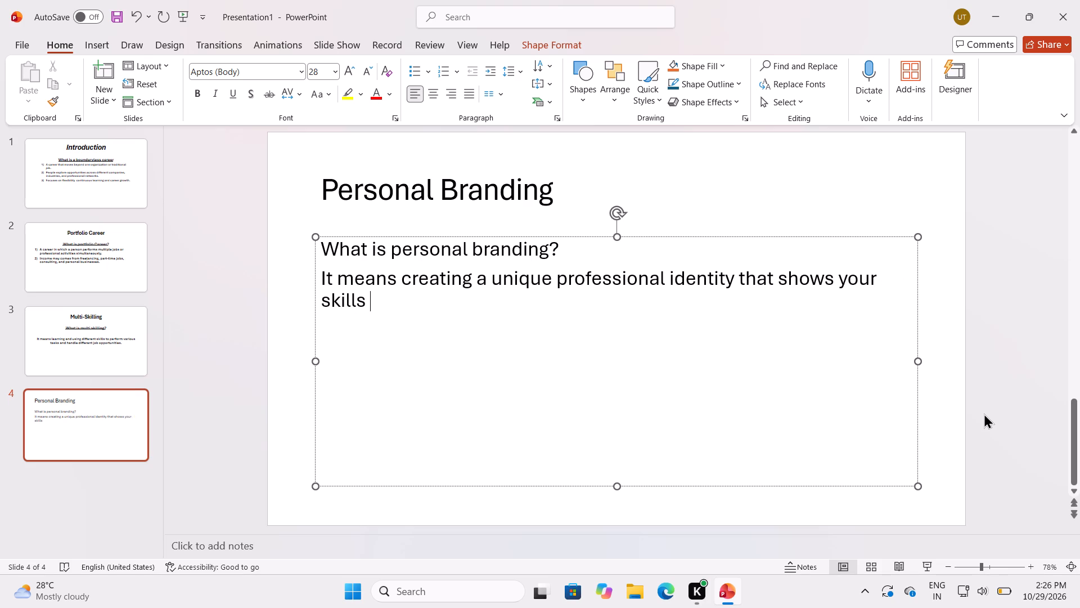
pyautogui.press('BackSpace')
pyautogui.write(', st')
pyautogui.write('renght')
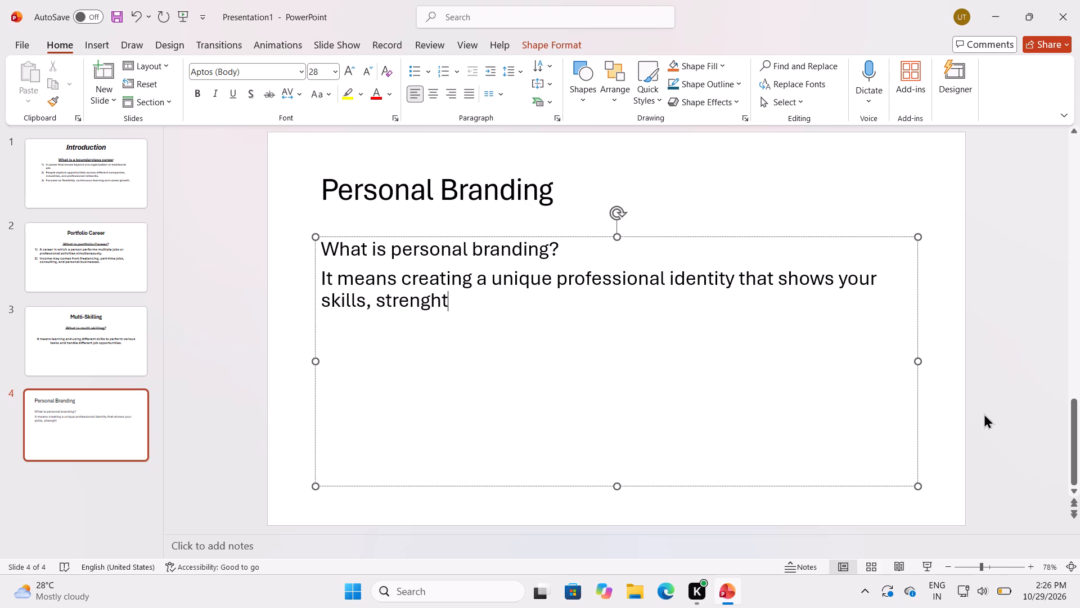
pyautogui.press('s')
pyautogui.press('BackSpace')
pyautogui.press('BackSpace')
pyautogui.press('BackSpace')
pyautogui.write('ths')
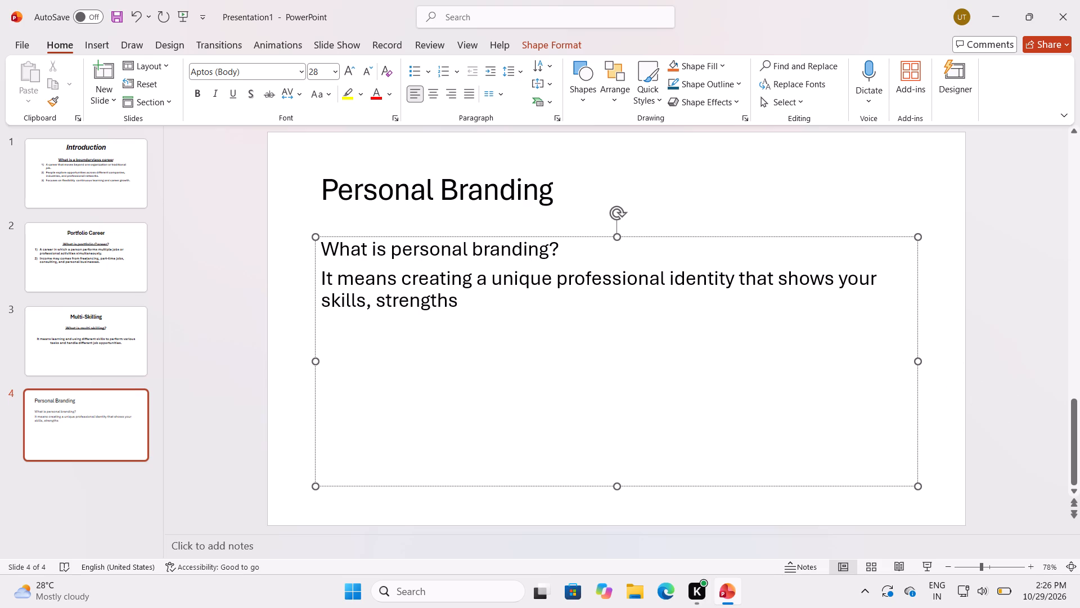
pyautogui.write(',')
pyautogui.press('space')
pyautogui.write('and value')
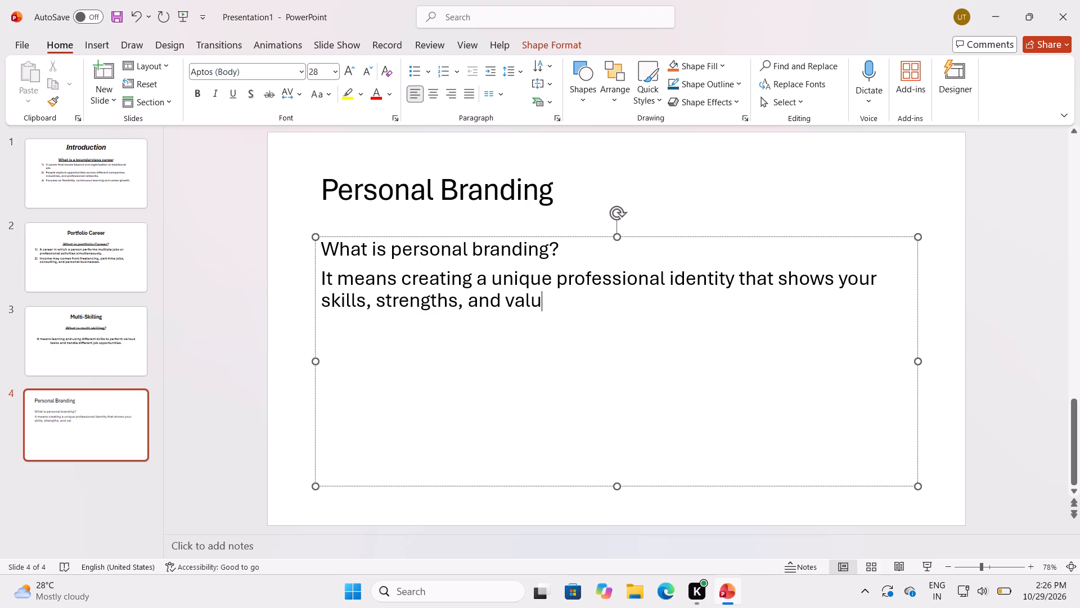
pyautogui.press('space')
pyautogui.write('to others')
pyautogui.press('space')
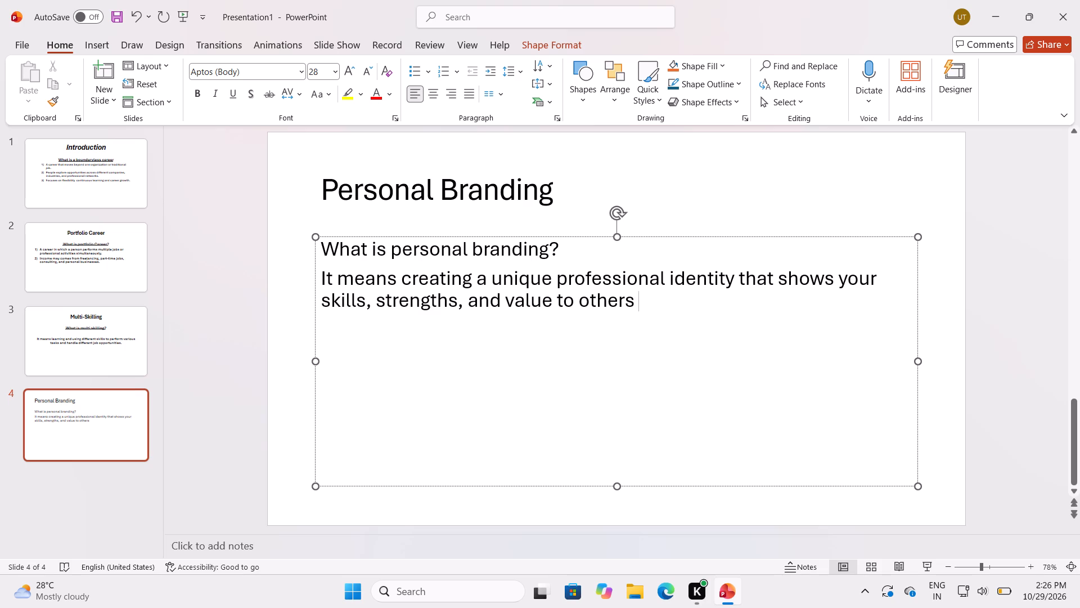
pyautogui.press('BackSpace')
pyautogui.press('.')
# Format the "Personal Branding" slide title as centered, bold text with a text shadow.
pyautogui.moveTo(321, 185); pyautogui.dragTo(556, 190)
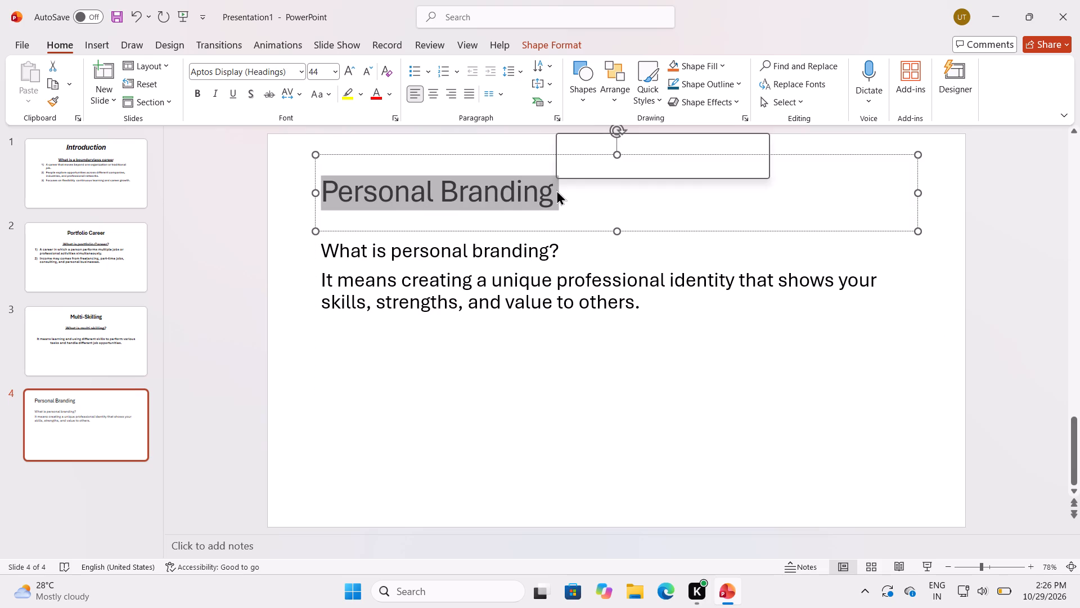
pyautogui.click(433, 90)
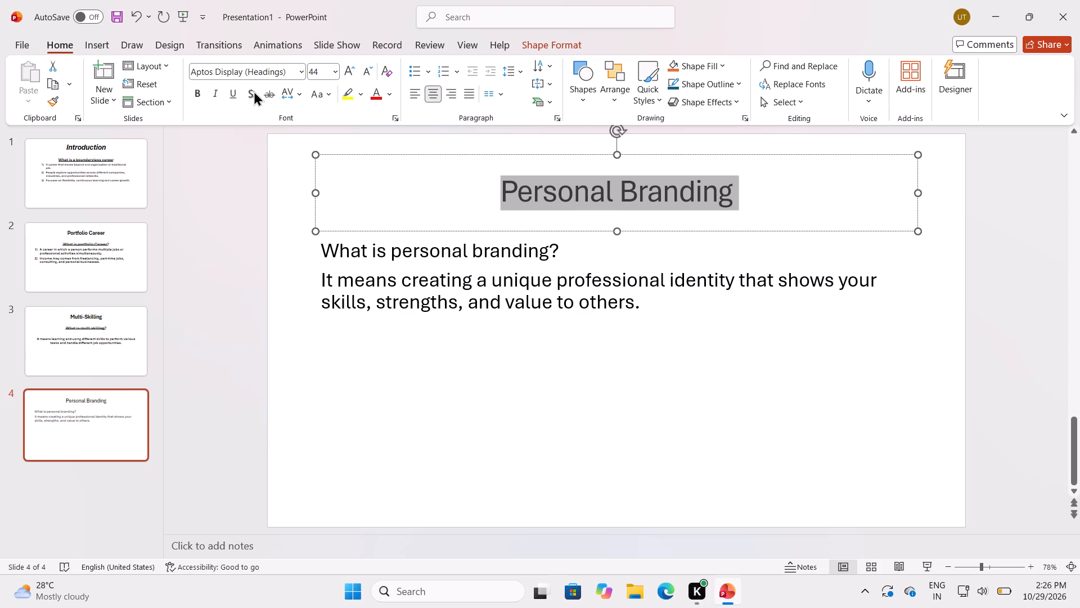
pyautogui.click(251, 91)
pyautogui.click(197, 93)
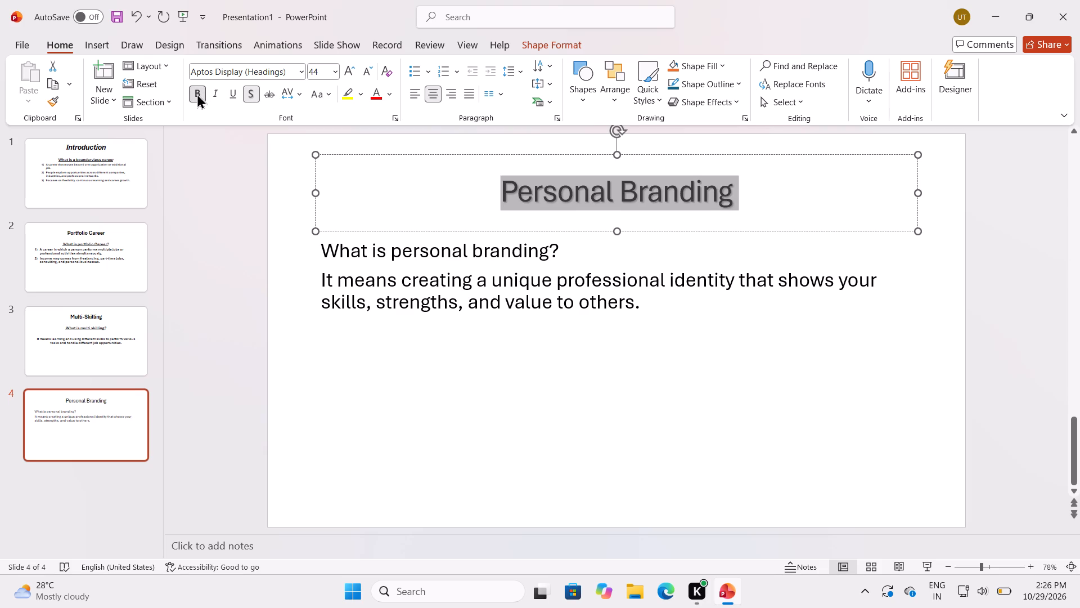
# Format the "What is personal branding?" line as centered, underlined, bold text at size 32.
pyautogui.moveTo(319, 255); pyautogui.dragTo(564, 247)
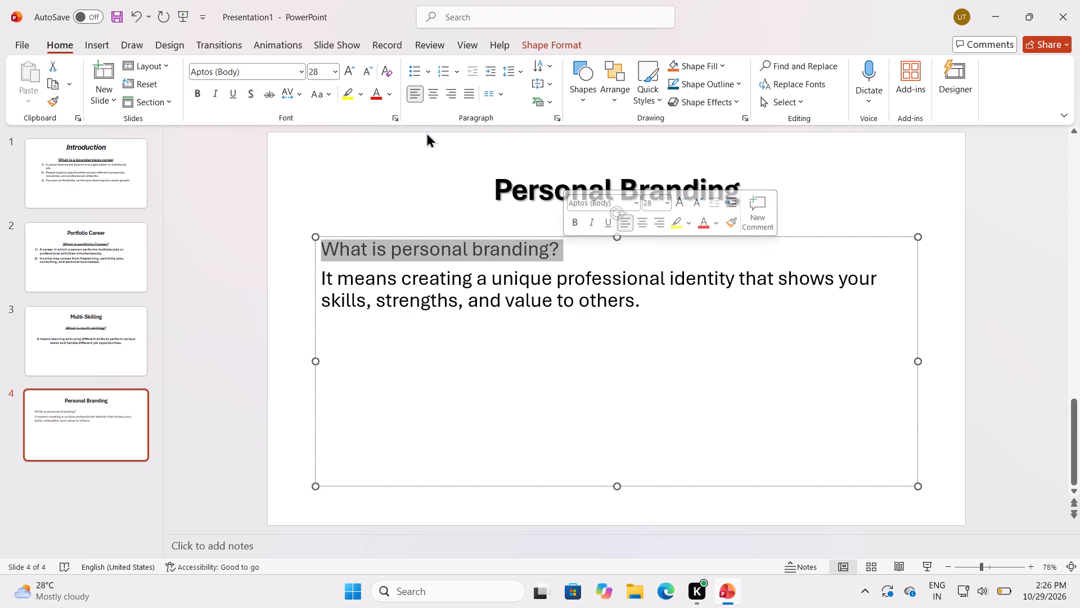
pyautogui.click(433, 92)
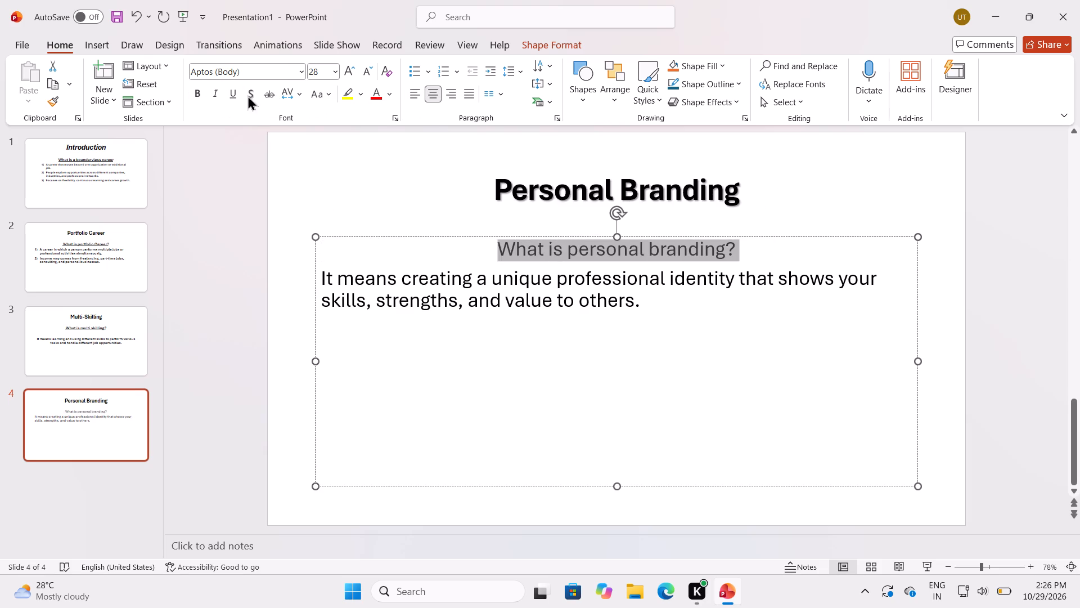
pyautogui.click(233, 93)
pyautogui.click(199, 91)
pyautogui.click(334, 66)
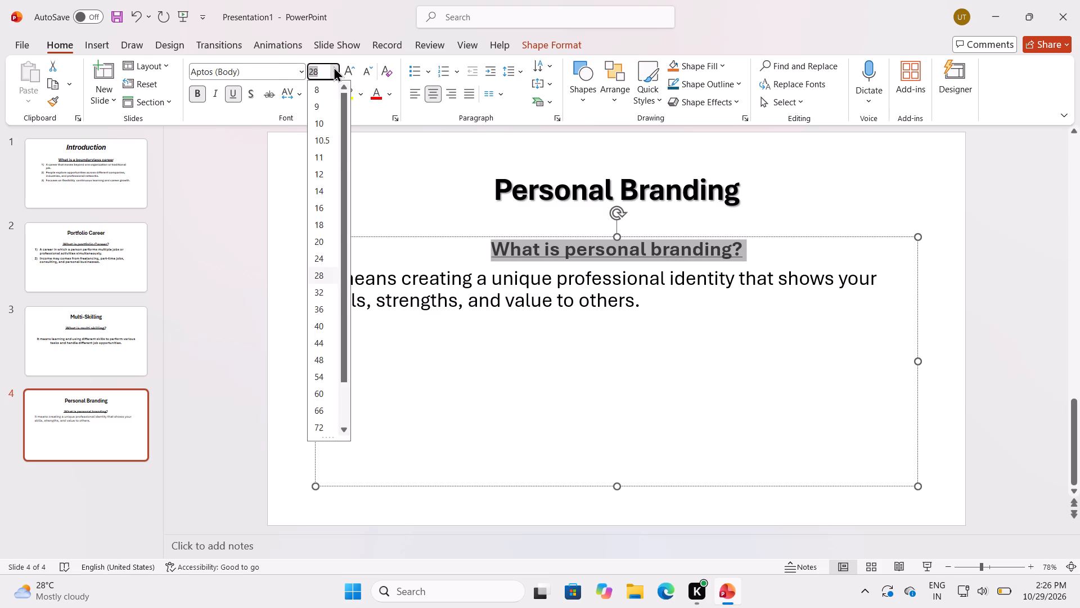
pyautogui.click(318, 289)
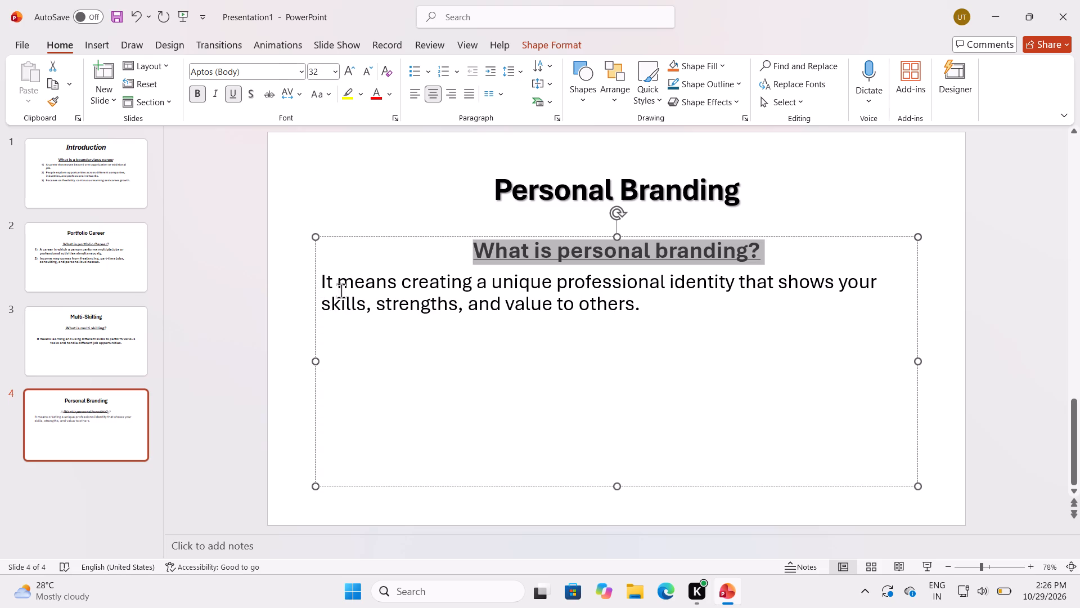
# Make the personal branding definition centered and bold, and insert a blank line between the question and the definition.
pyautogui.moveTo(321, 279); pyautogui.dragTo(674, 317)
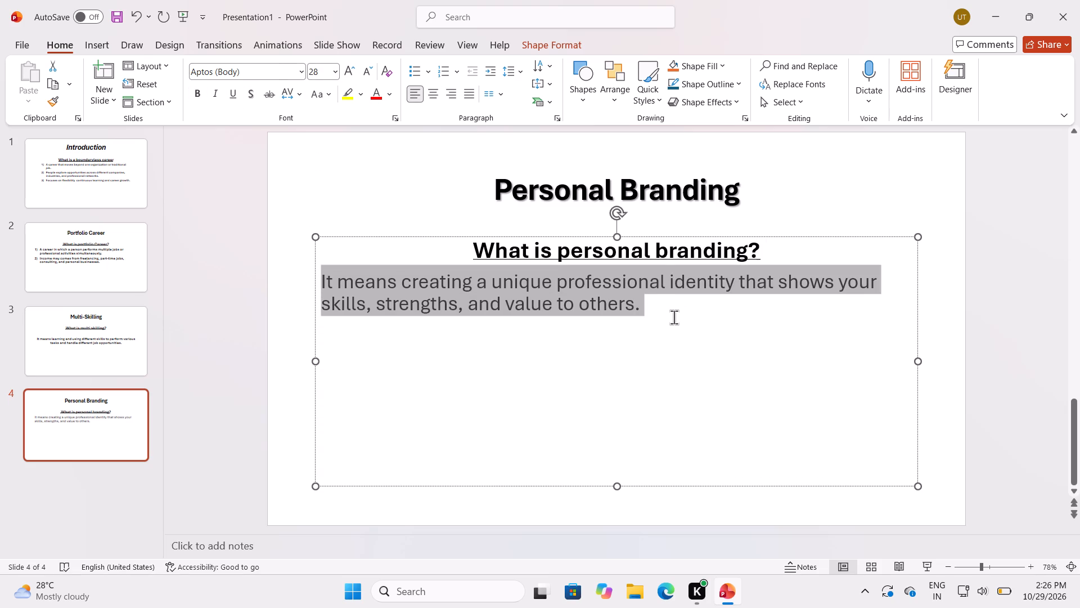
pyautogui.moveTo(674, 317); pyautogui.dragTo(670, 318)
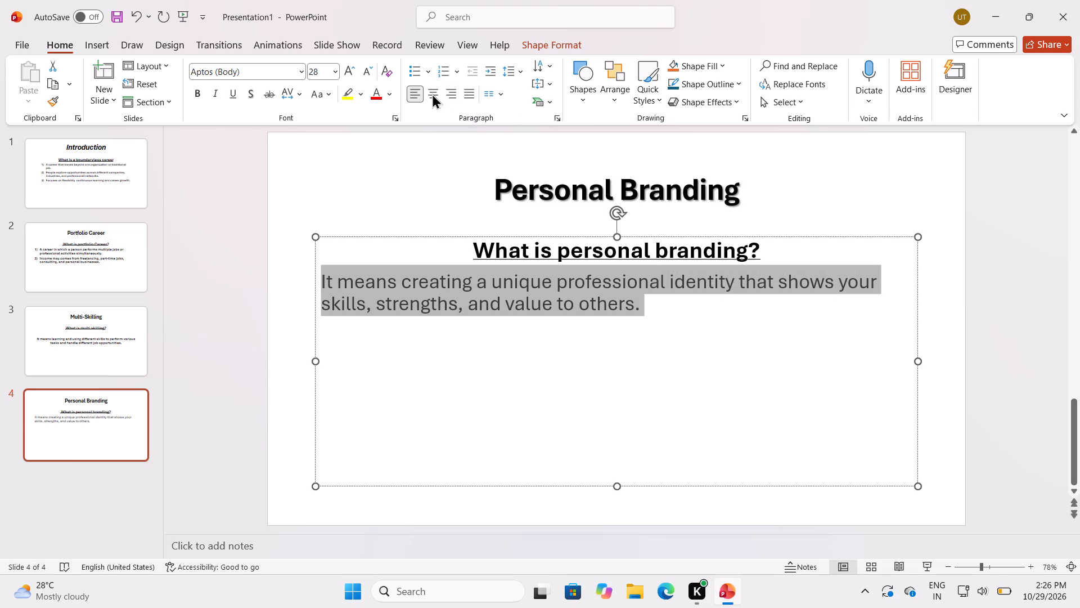
pyautogui.click(435, 93)
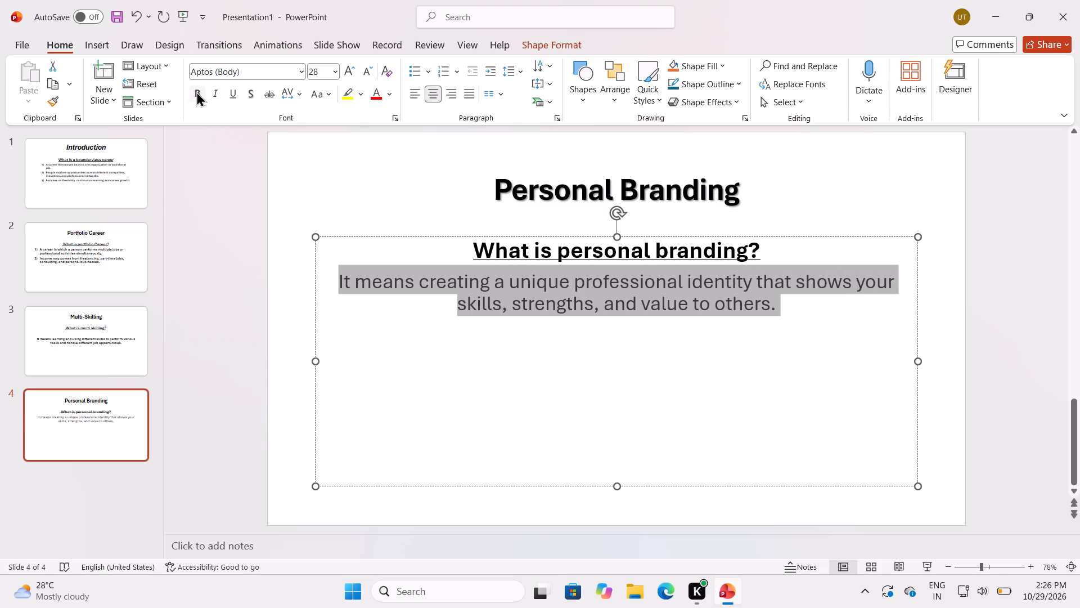
pyautogui.click(196, 91)
pyautogui.click(765, 253)
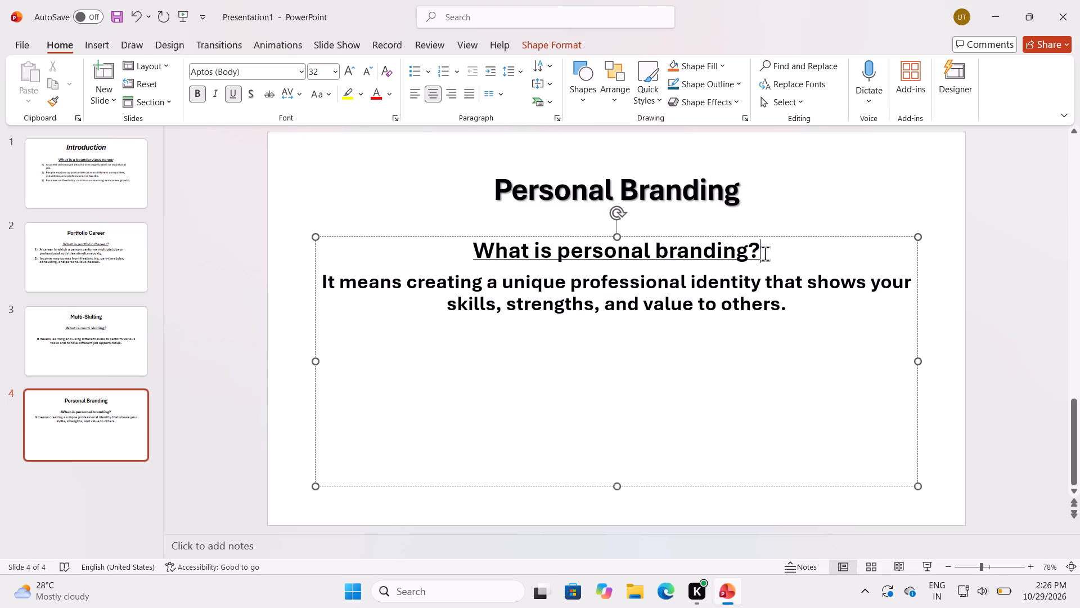
pyautogui.press('Return')
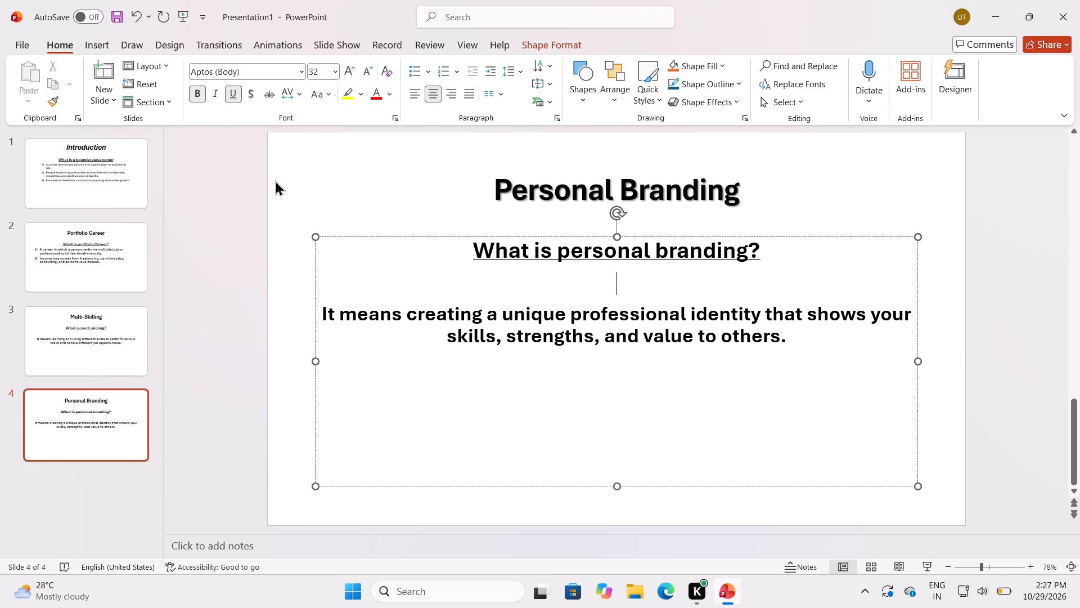
# Add a Title and Content slide after the Personal Branding slide and title it "How to build a personal Brand:".
pyautogui.click(112, 101)
pyautogui.click(203, 172)
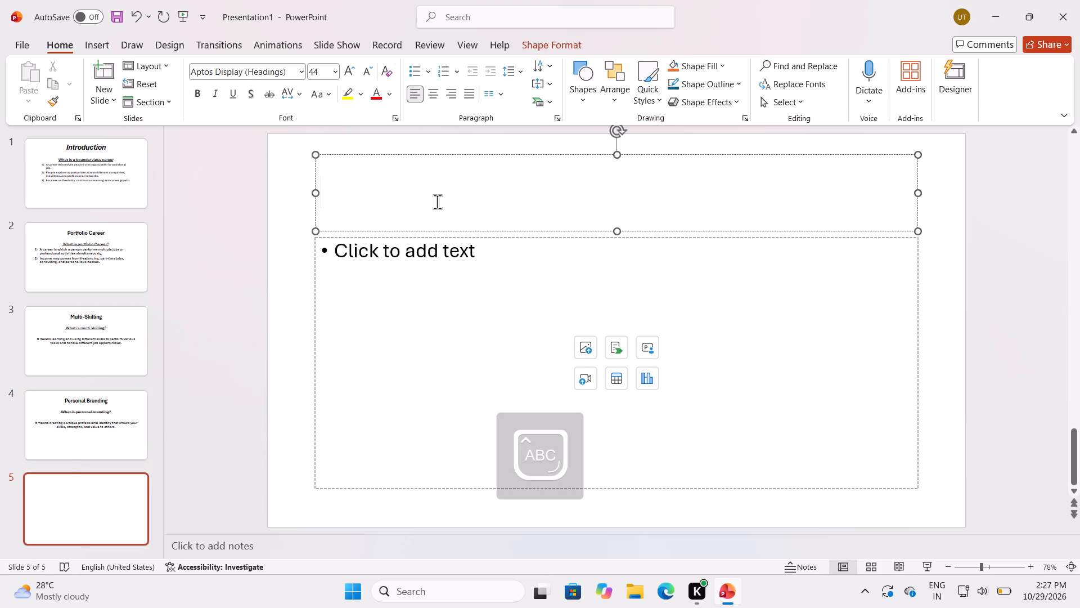
pyautogui.write('ow to build')
pyautogui.press('space')
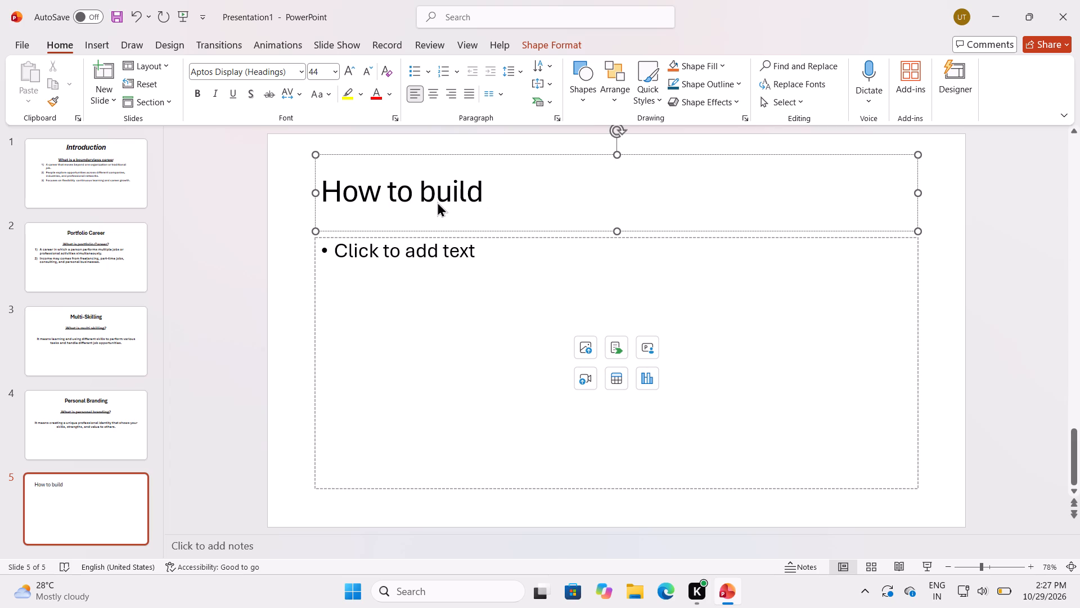
pyautogui.write('a')
pyautogui.press('space')
pyautogui.write('personal')
pyautogui.press('space')
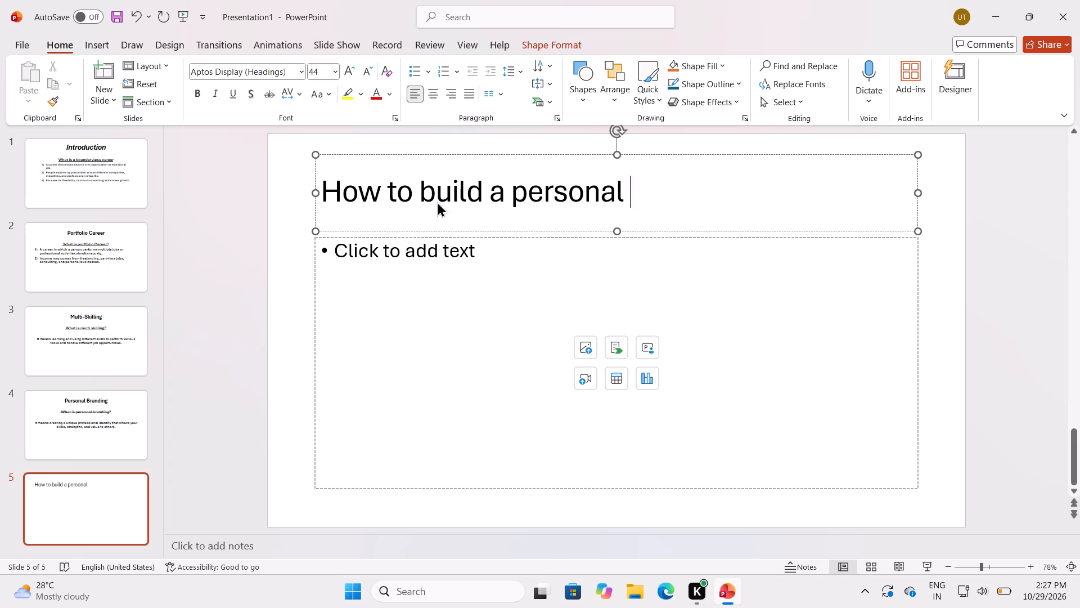
pyautogui.write('ran')
pyautogui.press('space')
pyautogui.press('BackSpace')
pyautogui.press('d')
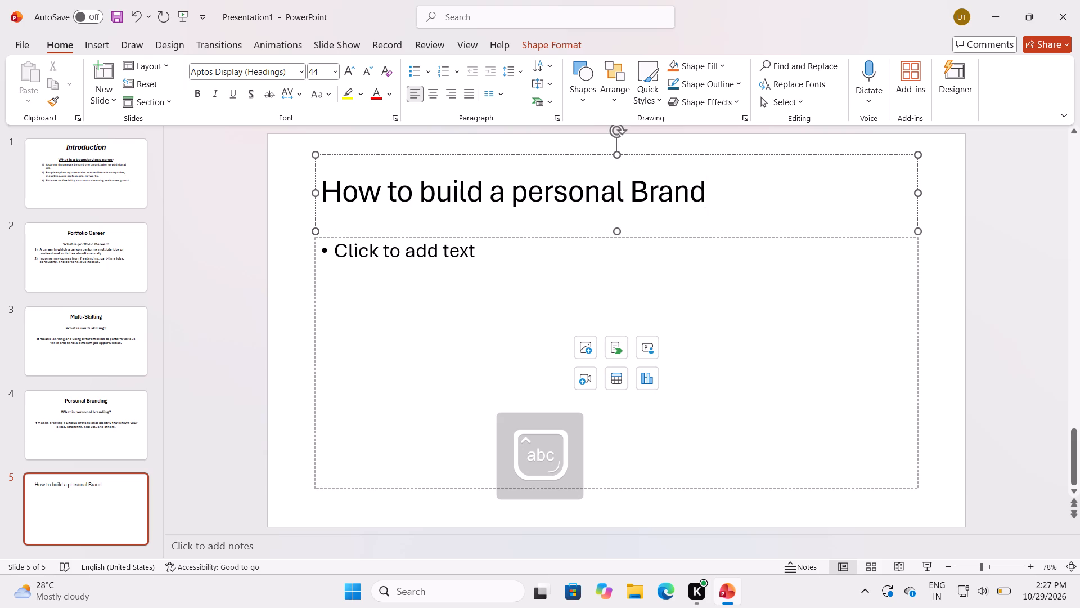
pyautogui.hotkey('shift', ':')
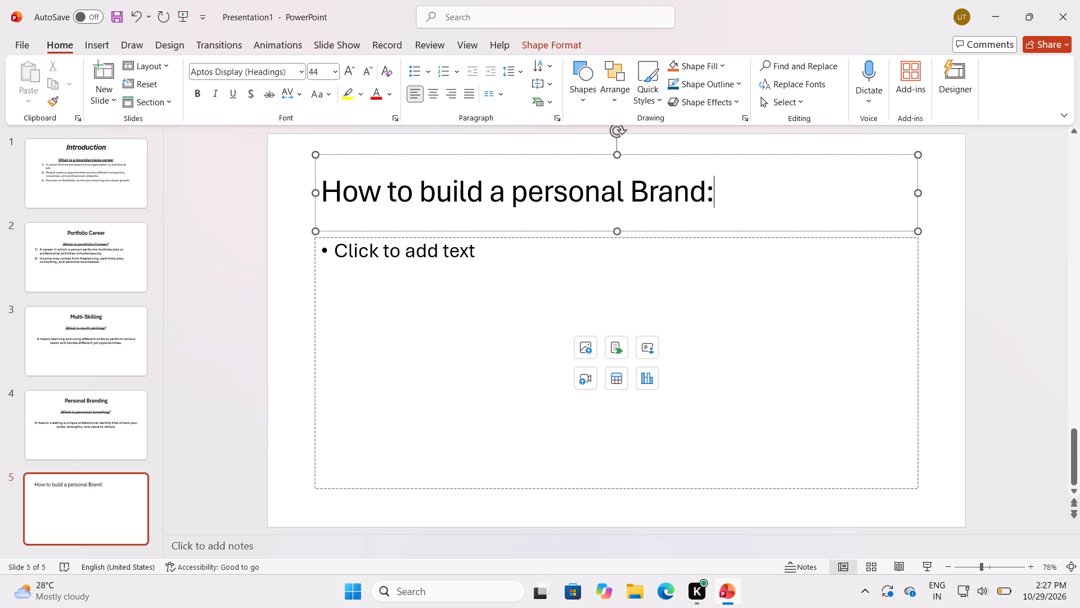
pyautogui.press('Return')
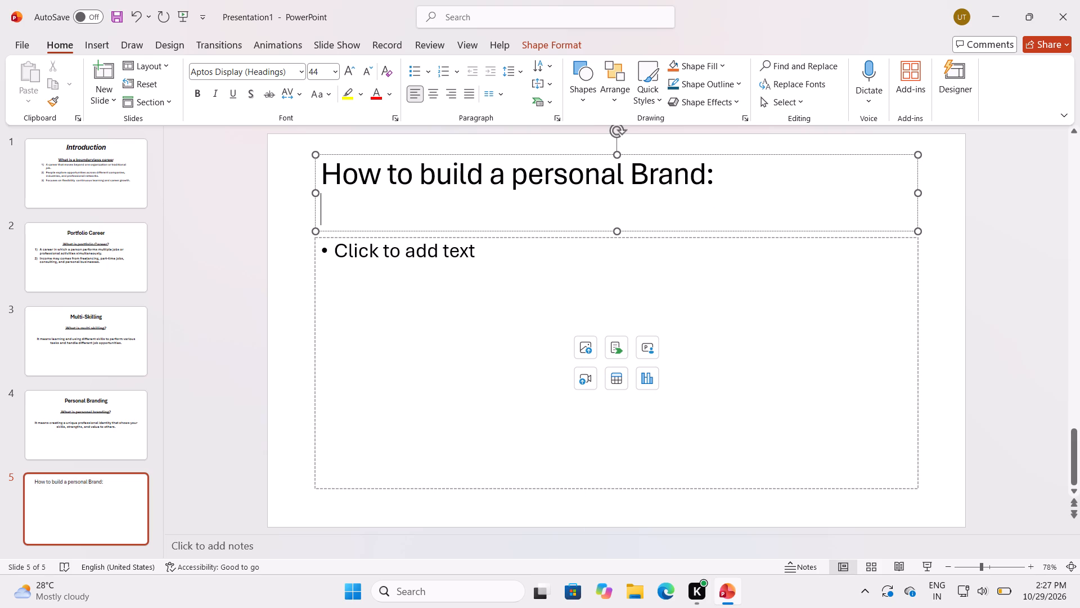
pyautogui.press('BackSpace')
# Enter "Identify your strengths." as the first bullet in the new slide's body.
pyautogui.click(389, 263)
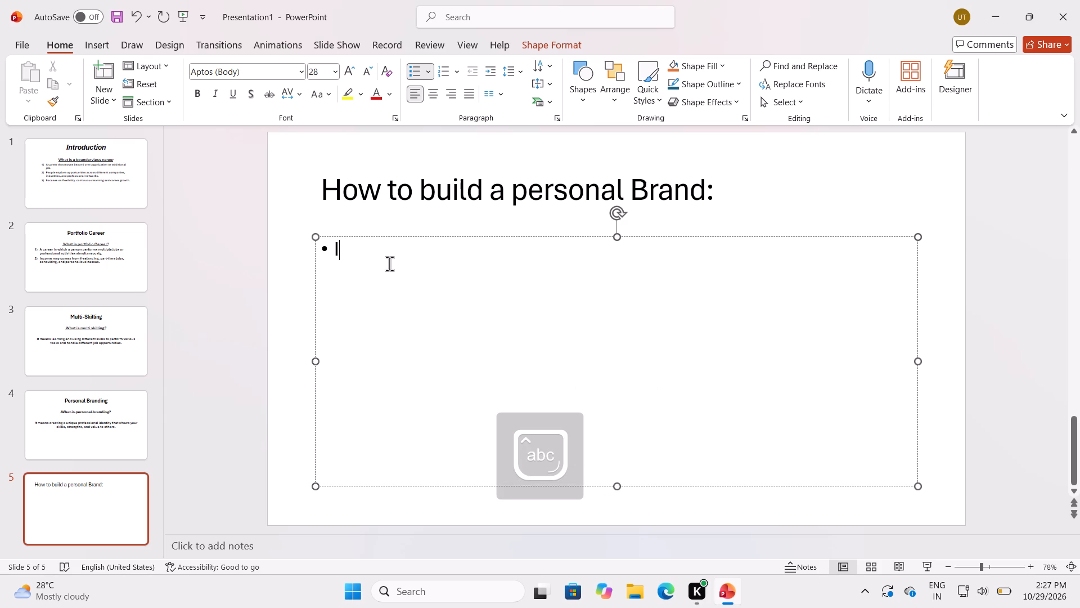
pyautogui.write('de')
pyautogui.write('ntify')
pyautogui.press('space')
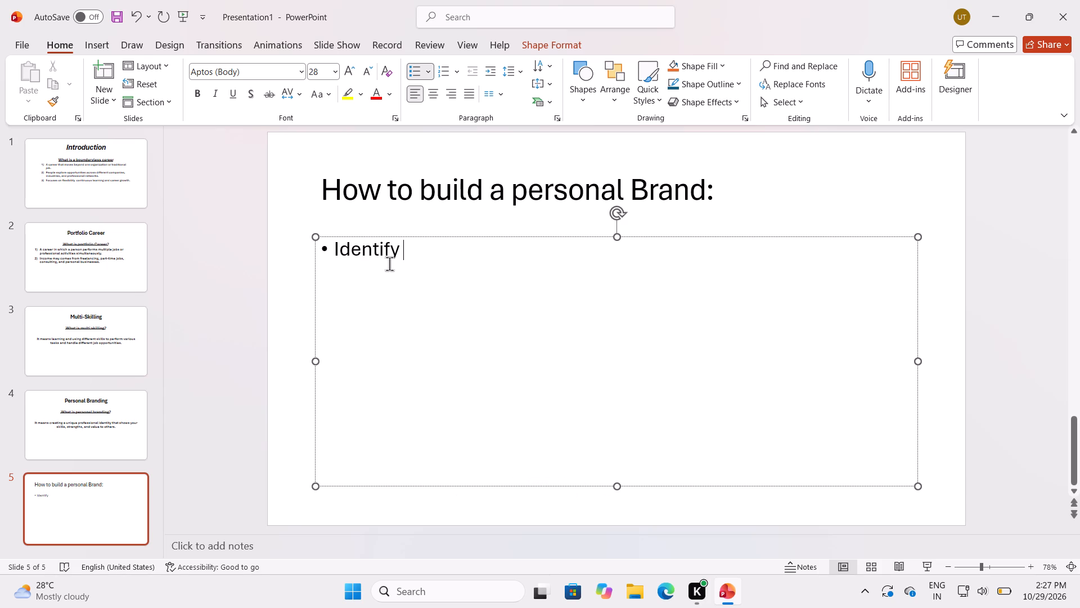
pyautogui.write('your s')
pyautogui.write('tren')
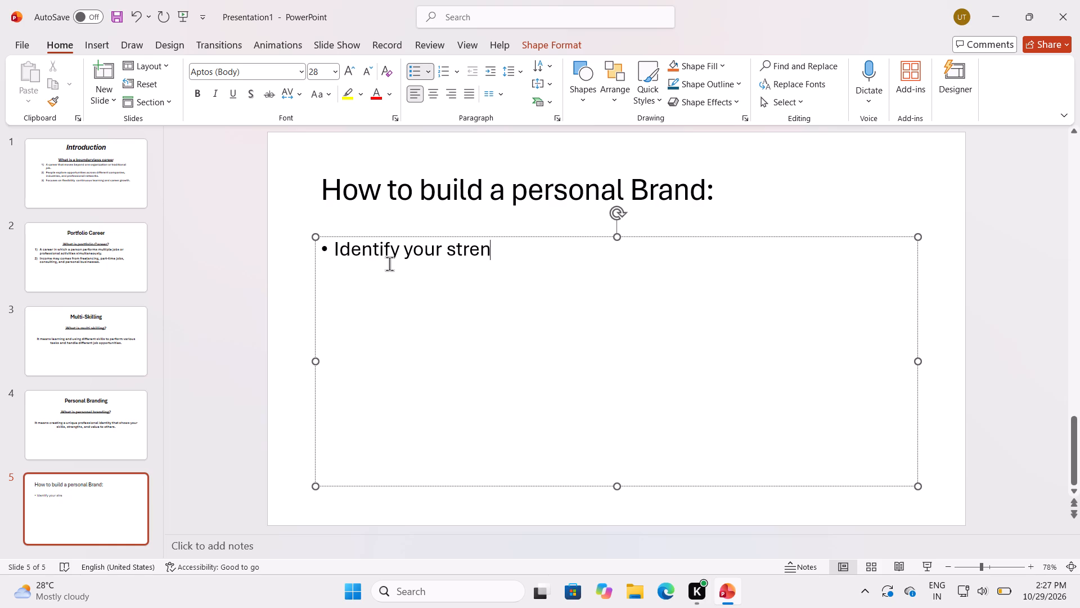
pyautogui.write('gths')
pyautogui.write('.')
pyautogui.press('space')
# Add a second bullet reading "Create a professional linkedln profile.".
pyautogui.press('Return')
pyautogui.write('reate')
pyautogui.press('space')
pyautogui.write('a')
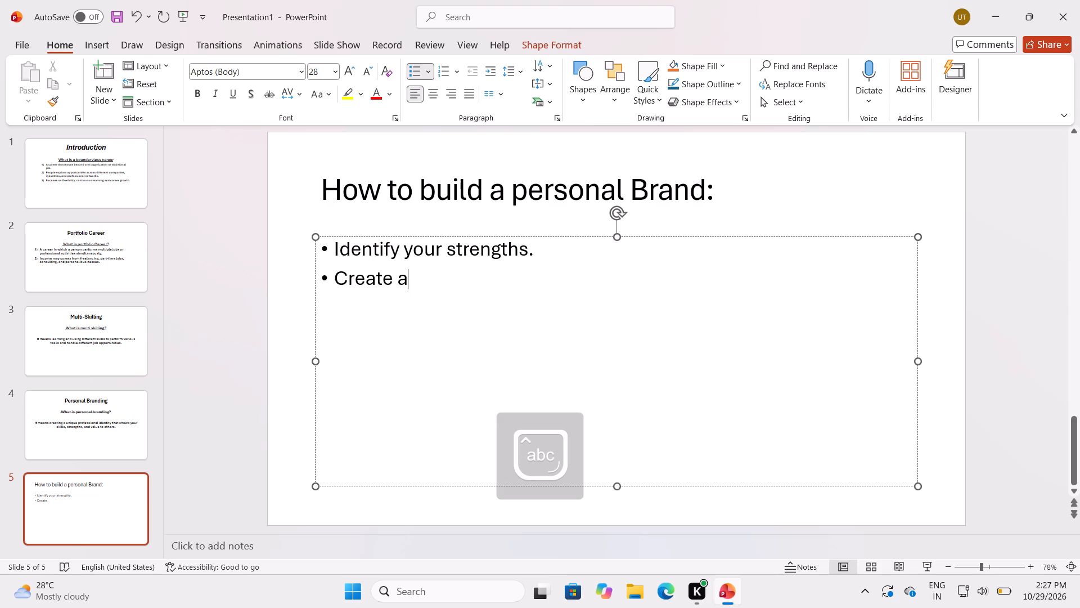
pyautogui.press('space')
pyautogui.write('professional')
pyautogui.press('space')
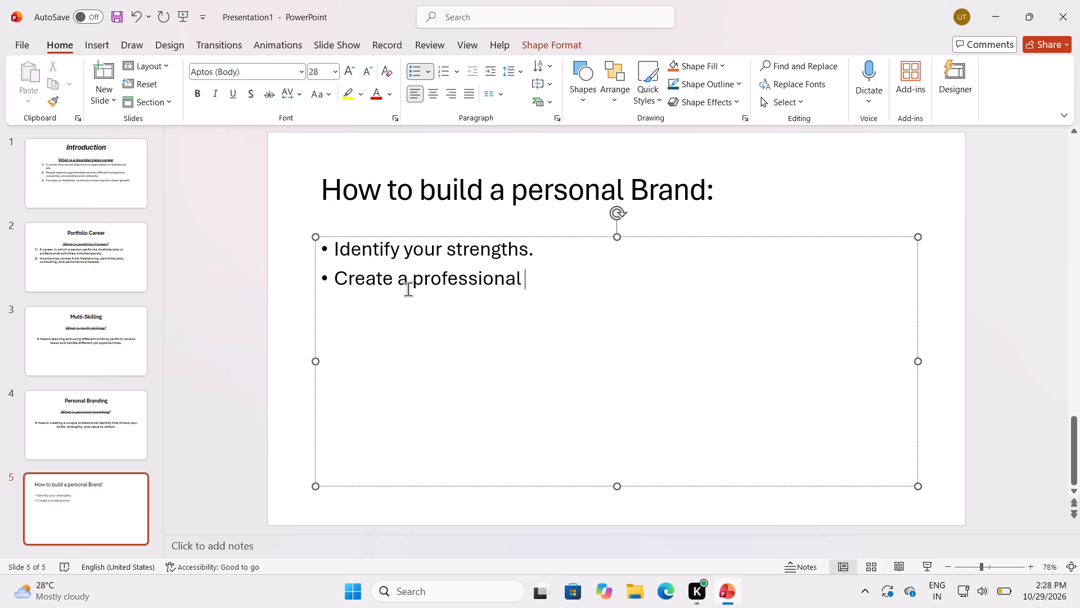
pyautogui.write('li')
pyautogui.press('n')
pyautogui.press('k')
pyautogui.press('e')
pyautogui.write('dln')
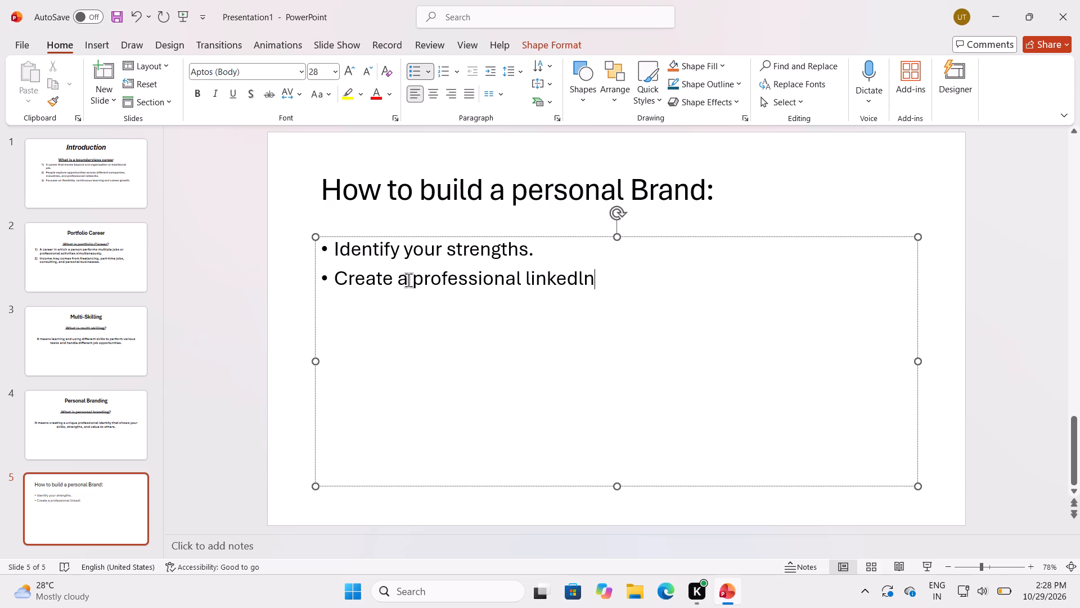
pyautogui.press('space')
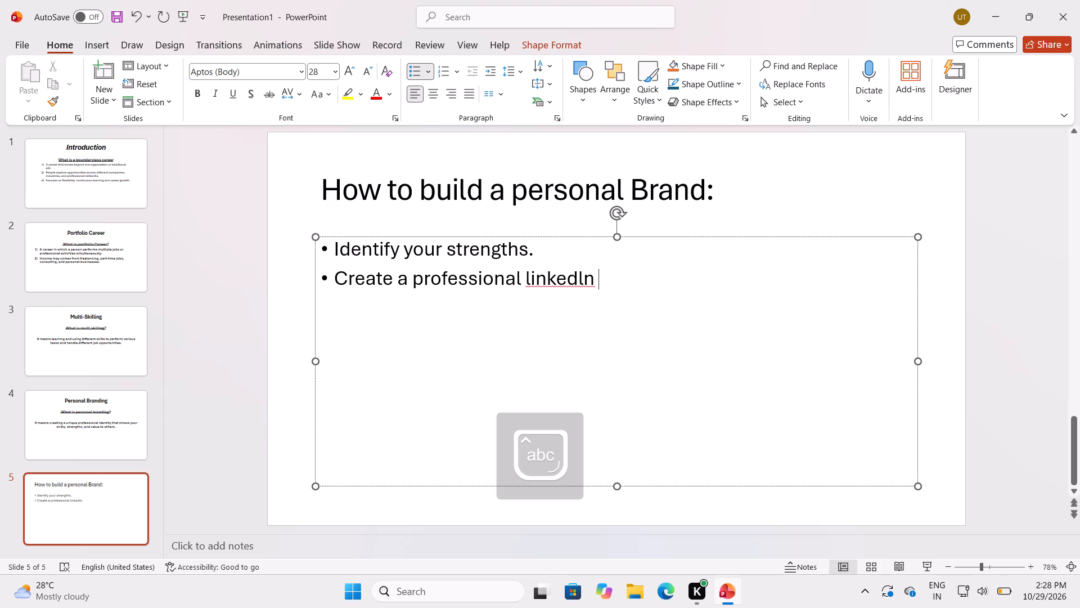
pyautogui.write('profile')
pyautogui.press('space')
pyautogui.press('BackSpace')
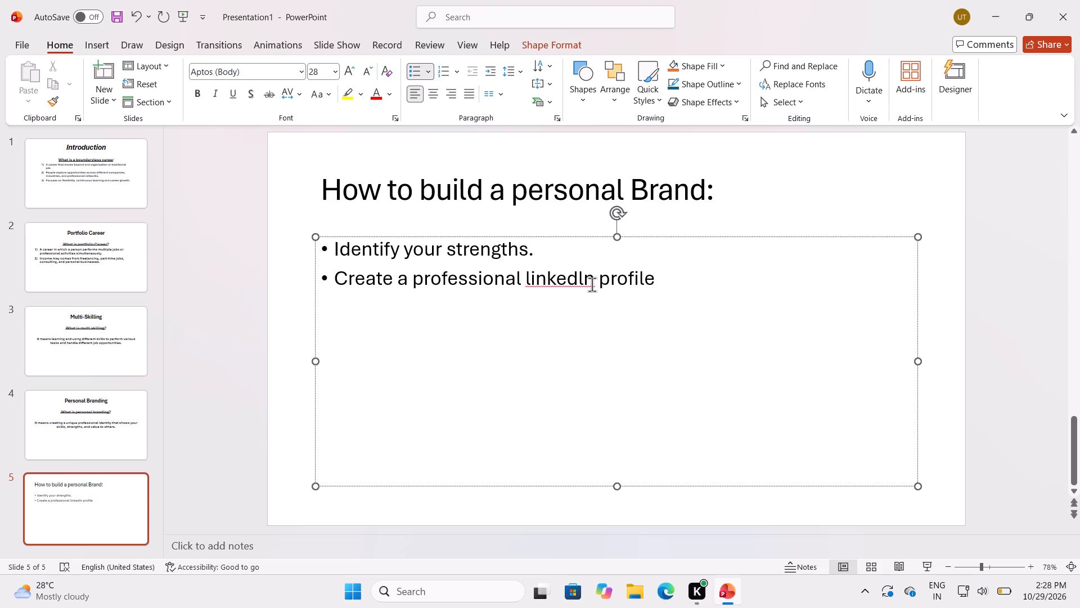
pyautogui.press('.')
# Add a third bullet reading "Share your work and achievements".
pyautogui.press('Return')
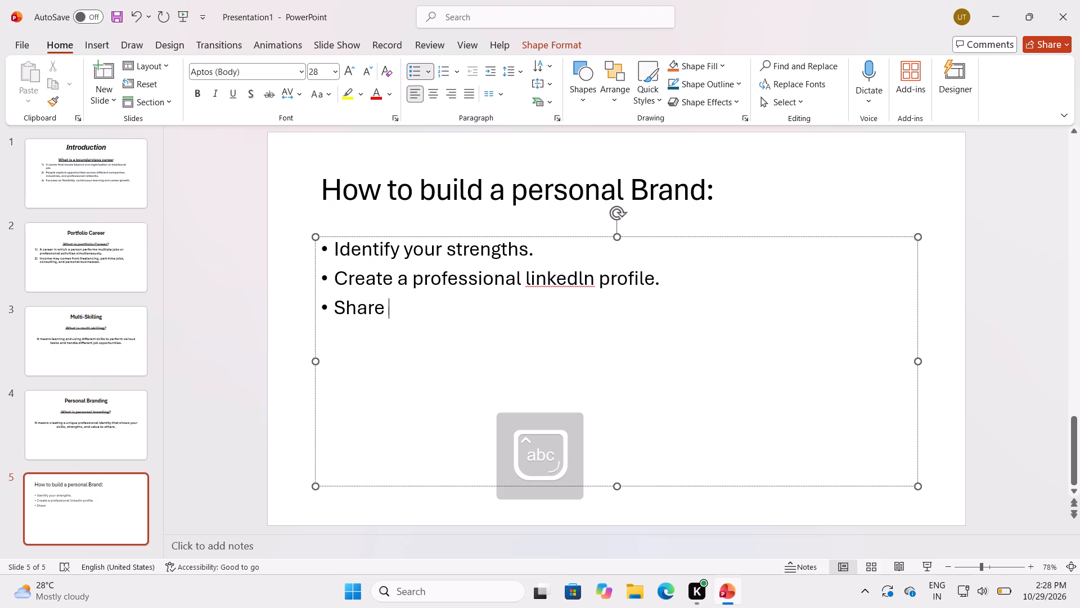
pyautogui.write('your work')
pyautogui.press('space')
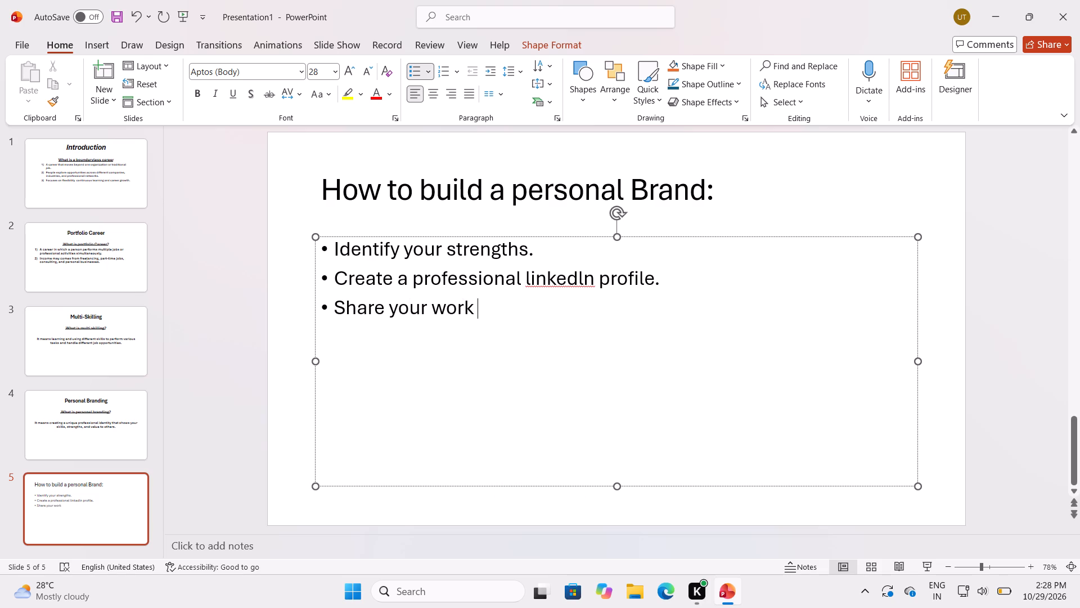
pyautogui.write('and achie')
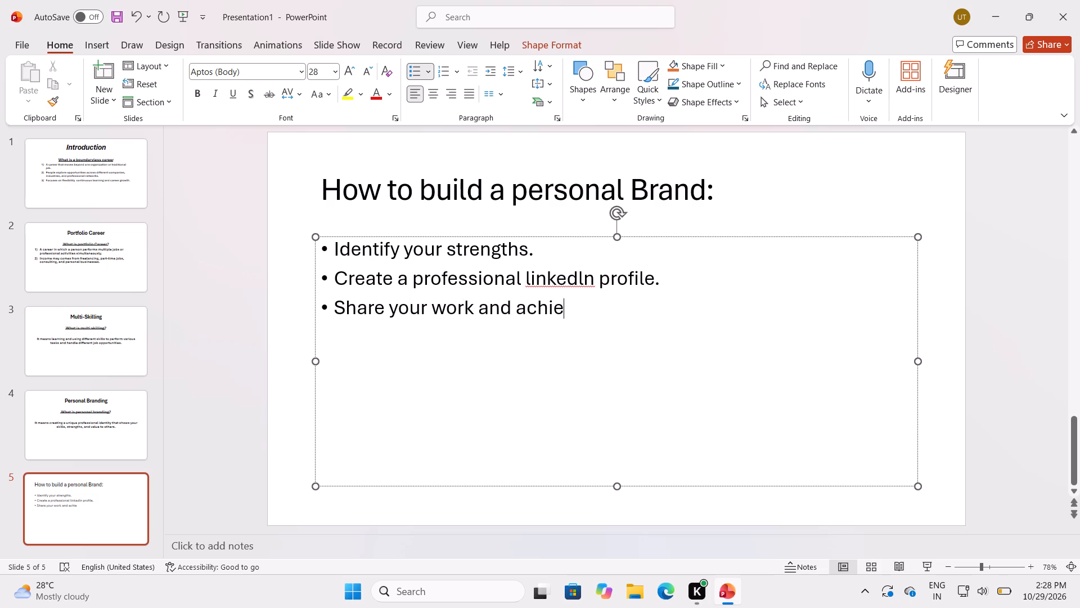
pyautogui.write('vemen')
pyautogui.write('t')
pyautogui.press('space')
pyautogui.press('BackSpace')
pyautogui.press('s')
# Add a fourth bullet reading "Build a portfolio of projects.".
pyautogui.press('Return')
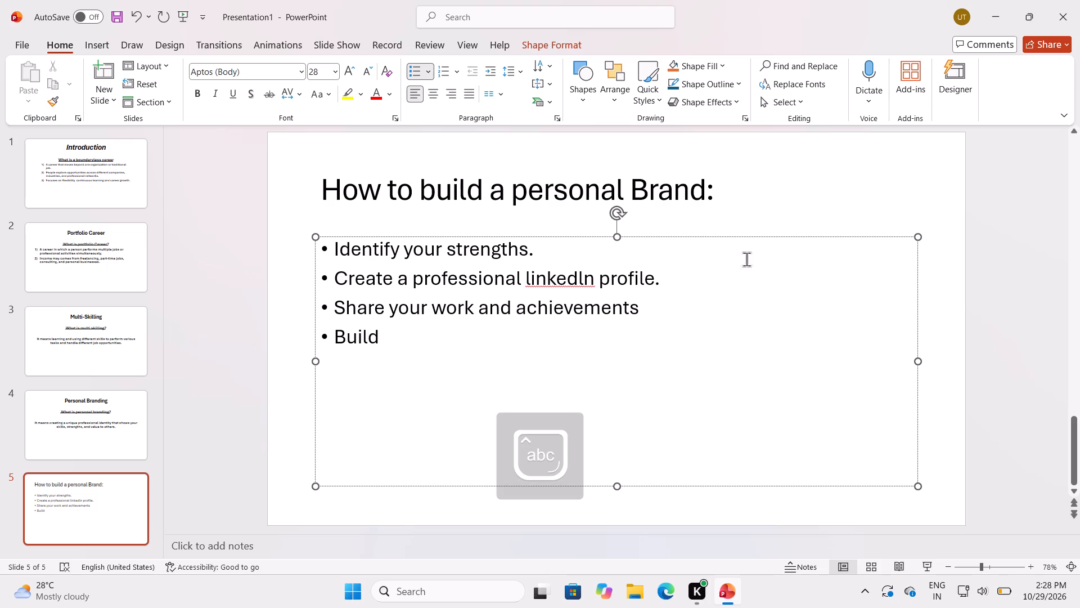
pyautogui.write('a portf')
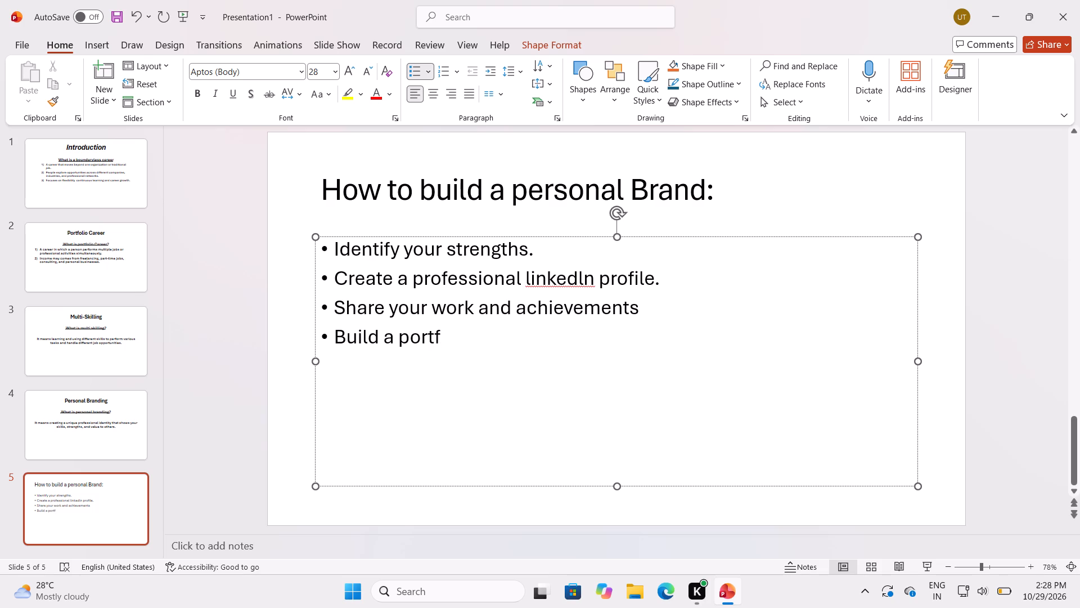
pyautogui.write('olo')
pyautogui.press('BackSpace')
pyautogui.write('io')
pyautogui.press('space')
pyautogui.write('of projects')
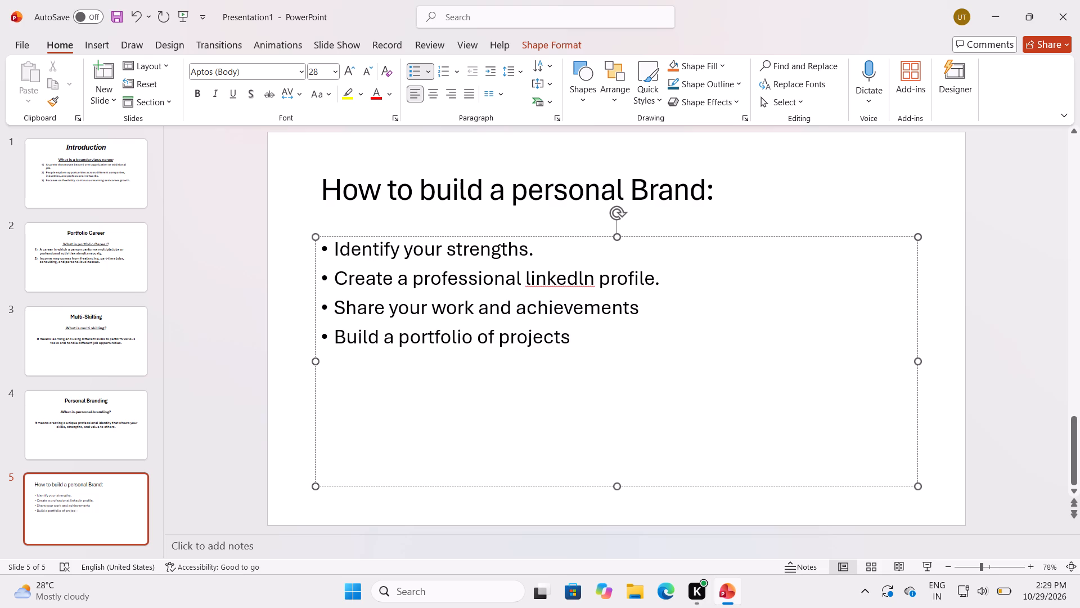
pyautogui.press('.')
# Add a fifth bullet reading "Network with industry professionals.".
pyautogui.press('Return')
pyautogui.write('etw')
pyautogui.write('ork')
pyautogui.press('space')
pyautogui.write('with')
pyautogui.press('space')
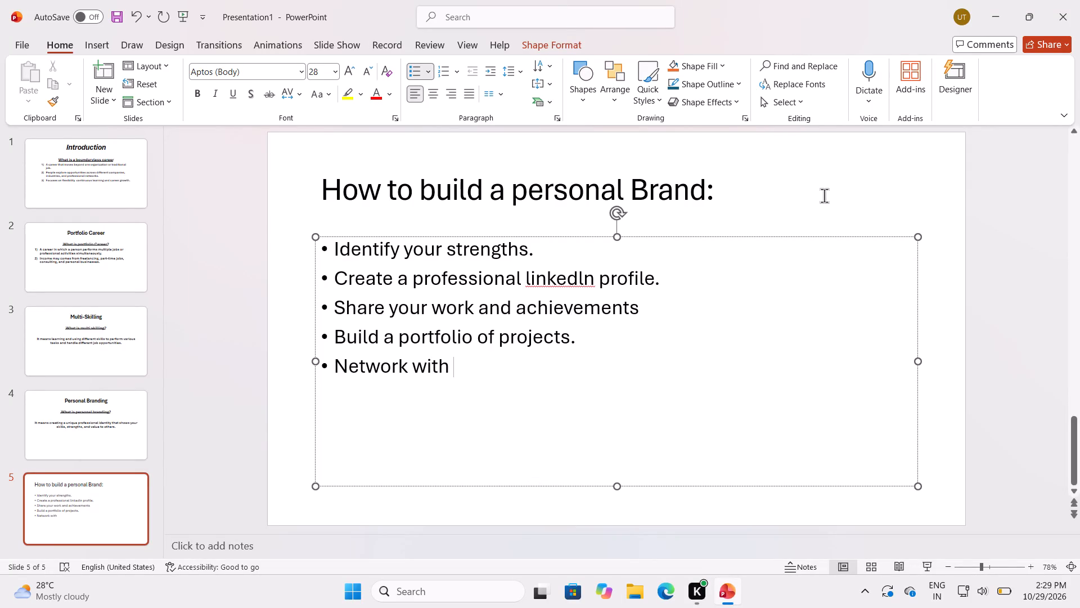
pyautogui.write('indua')
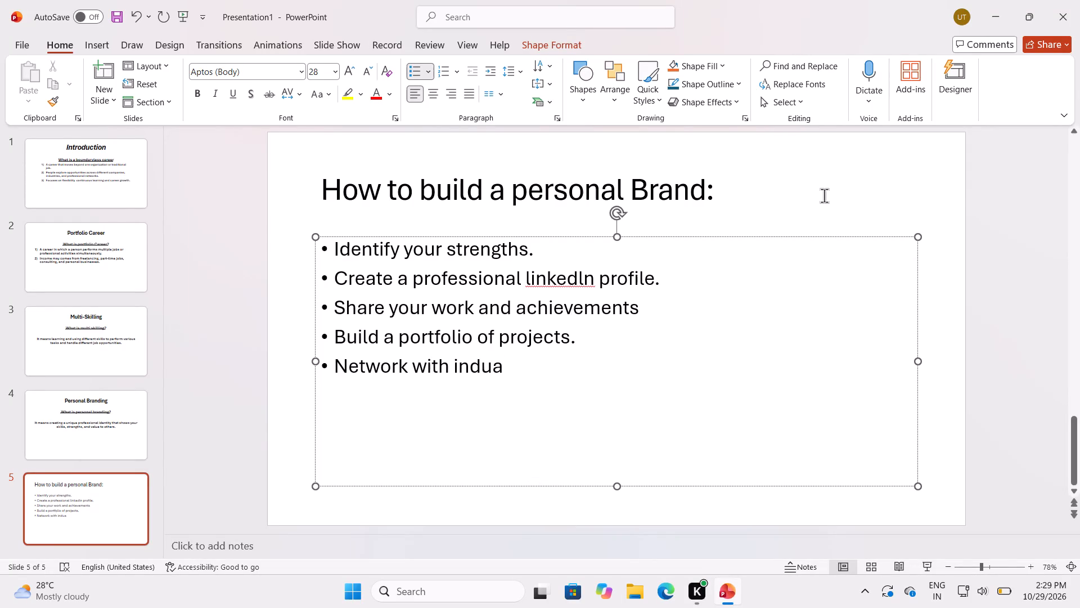
pyautogui.press('BackSpace')
pyautogui.write('stry')
pyautogui.press('space')
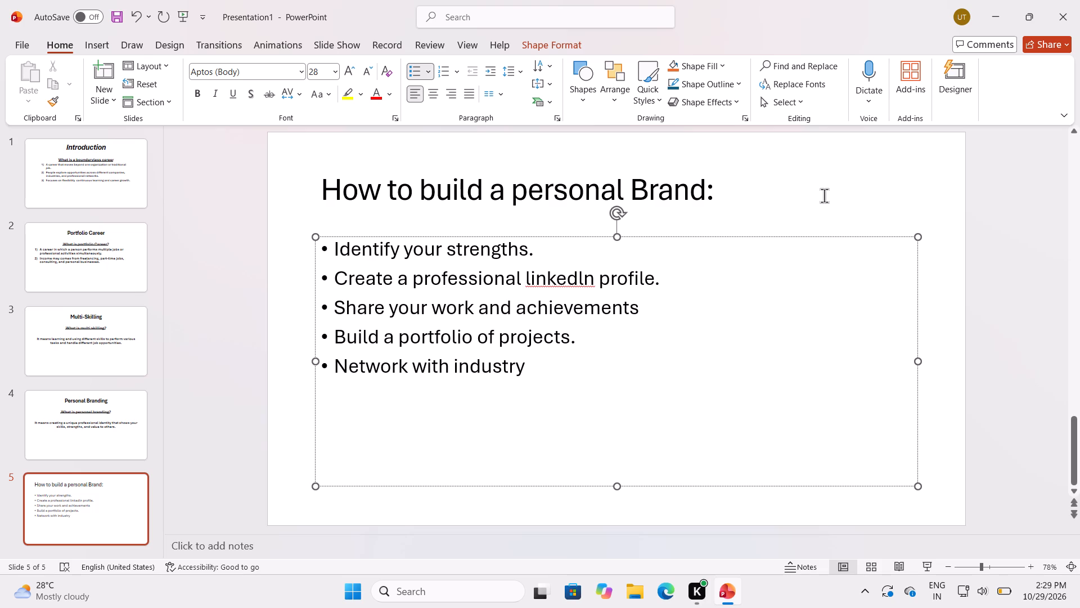
pyautogui.write('professiona')
pyautogui.write('ls')
pyautogui.press('.')
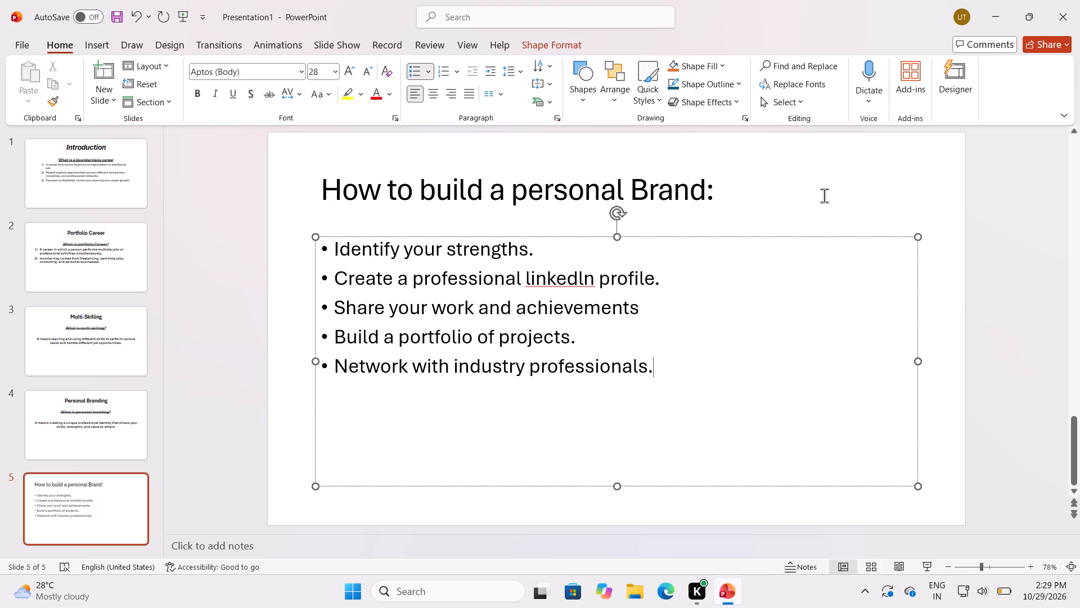
# After a blank line, add a bullet reading "Example- A digital marketer sharing successful campaign results in linkedln to attract clients and employers.".
pyautogui.press('Return')
pyautogui.press('Return')
pyautogui.press('e')
pyautogui.write('xample')
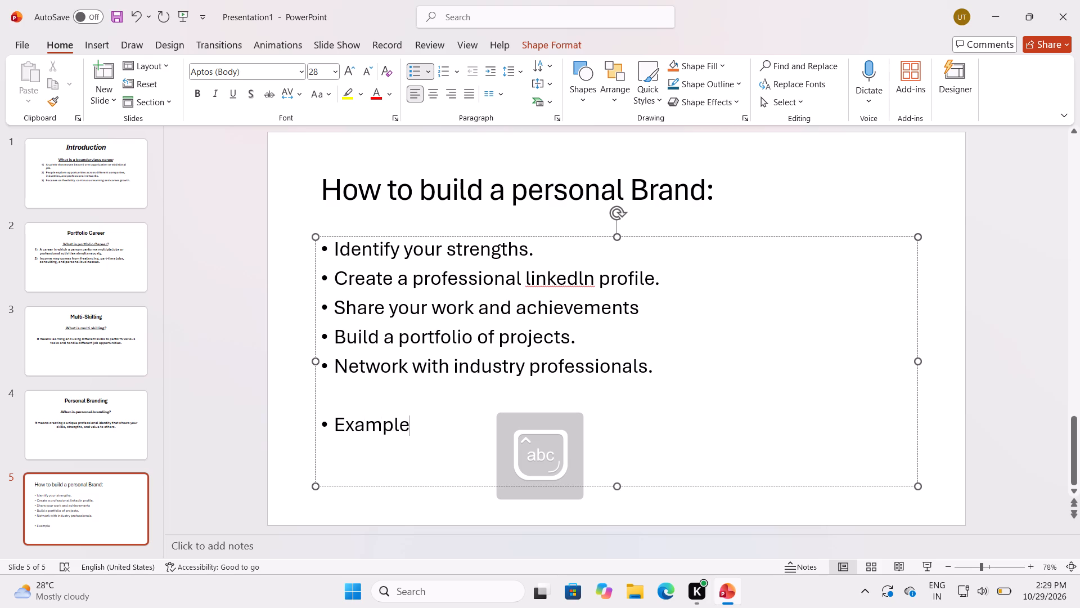
pyautogui.press('-')
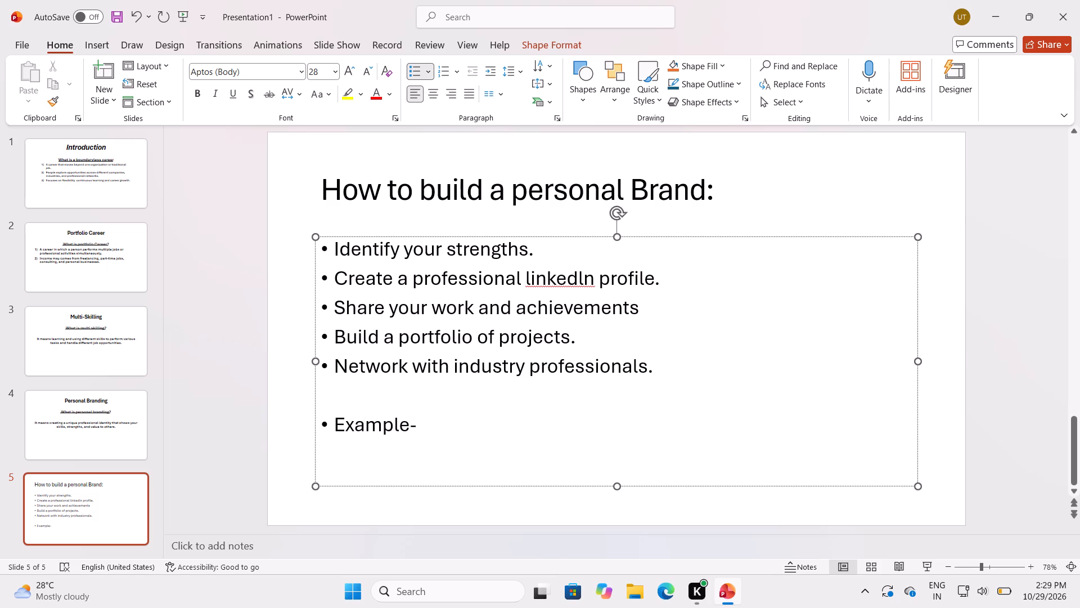
pyautogui.press('space')
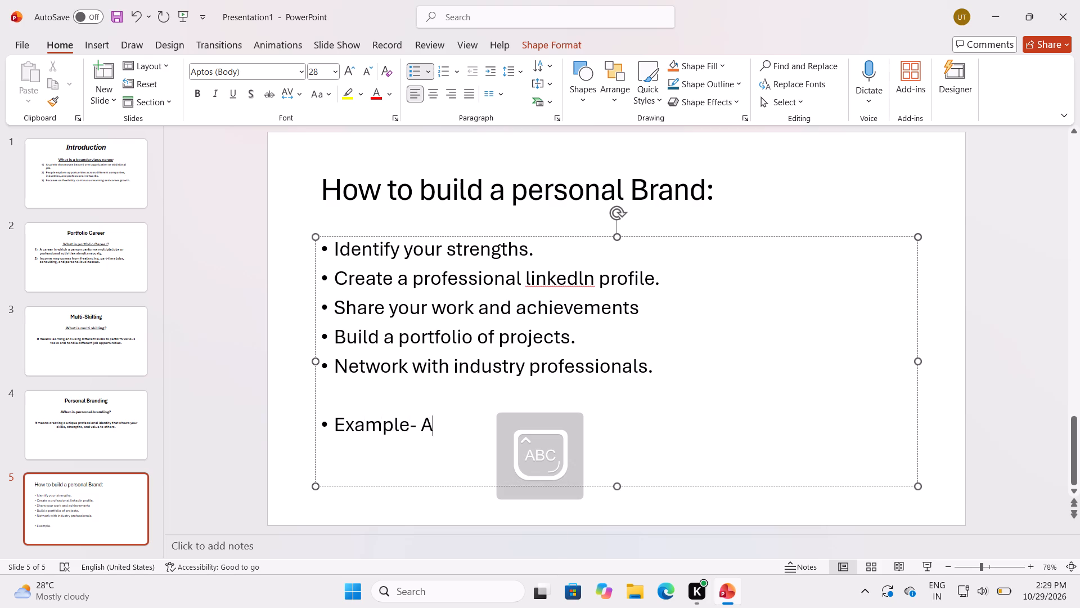
pyautogui.write('di')
pyautogui.press('BackSpace')
pyautogui.press('BackSpace')
pyautogui.press('space')
pyautogui.write('di')
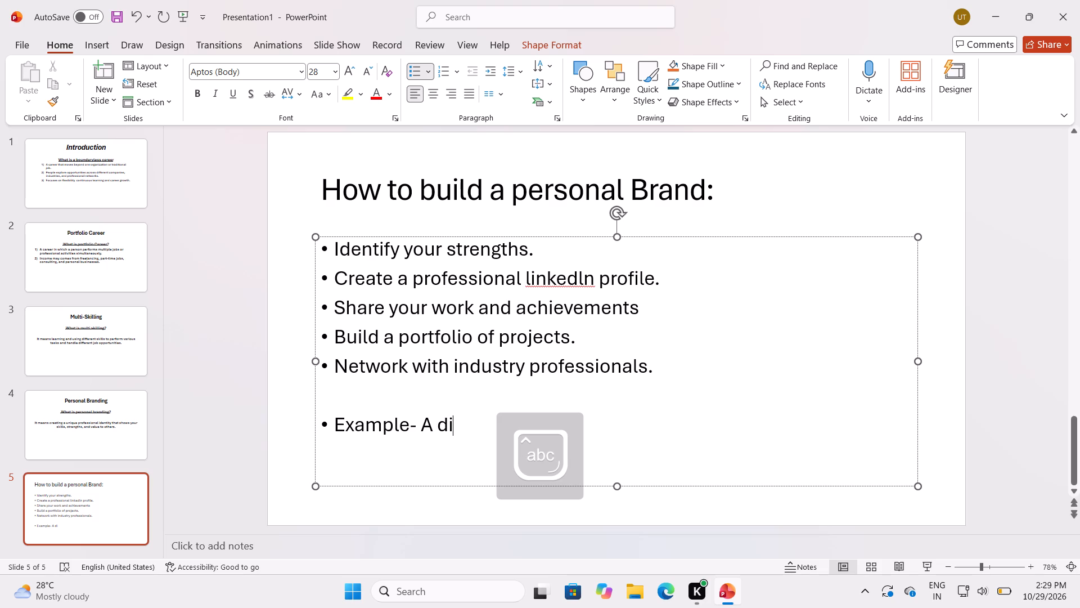
pyautogui.write('gital')
pyautogui.press('space')
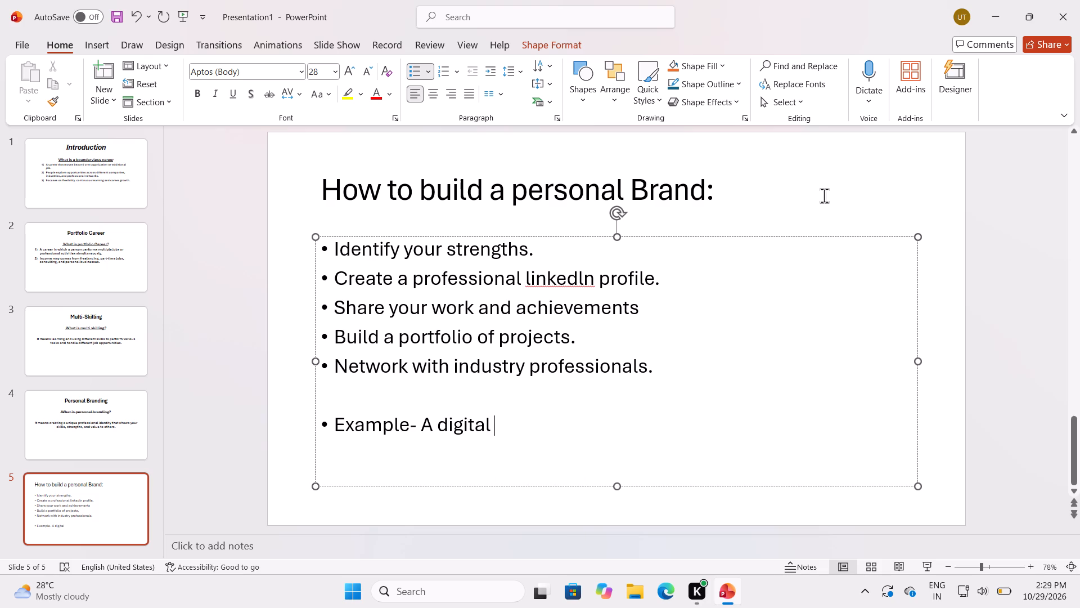
pyautogui.write('mar')
pyautogui.write('keter sharing')
pyautogui.press('space')
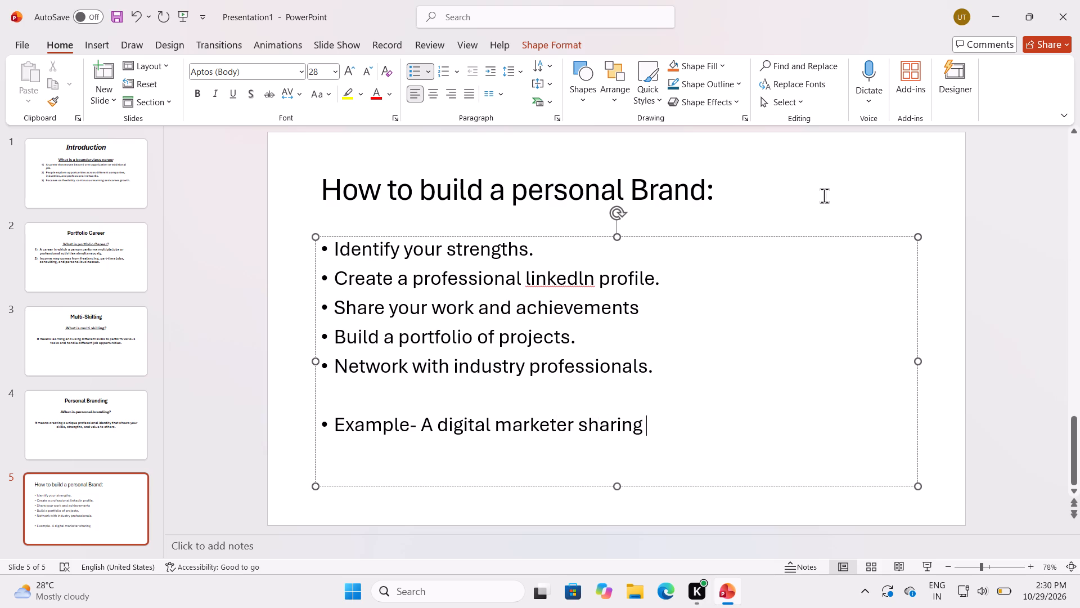
pyautogui.write('successf')
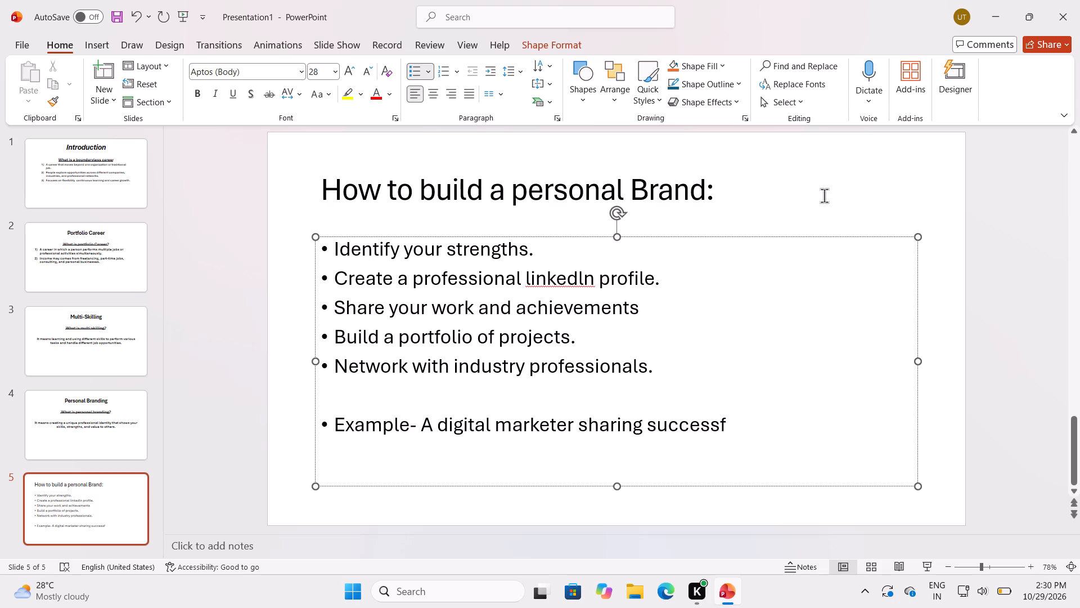
pyautogui.press('u')
pyautogui.write('l')
pyautogui.press('space')
pyautogui.write('camo')
pyautogui.press('BackSpace')
pyautogui.press('p')
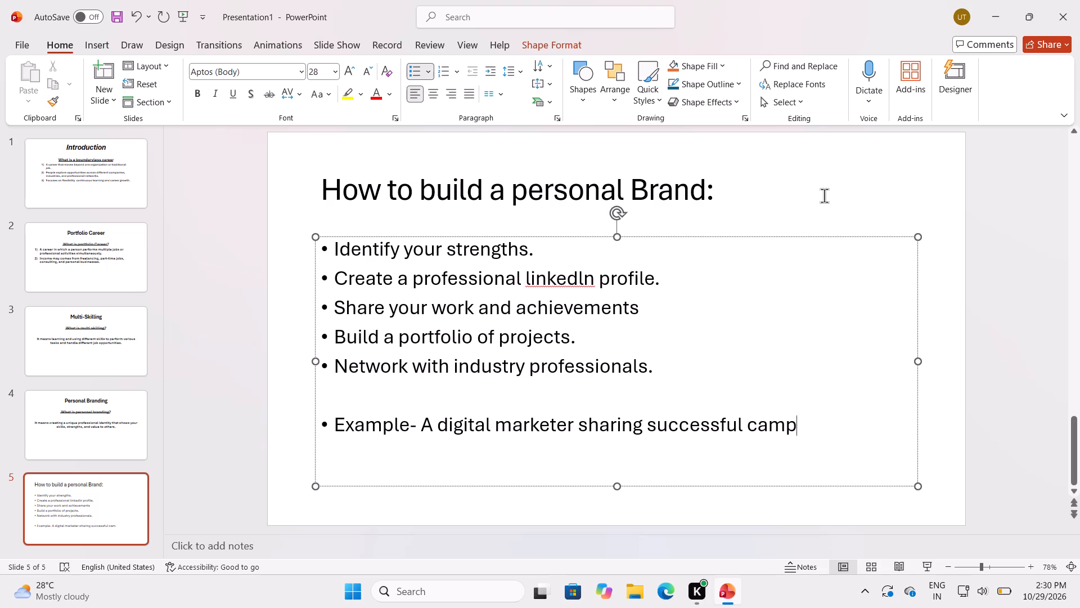
pyautogui.write('aign')
pyautogui.press('space')
pyautogui.write('results')
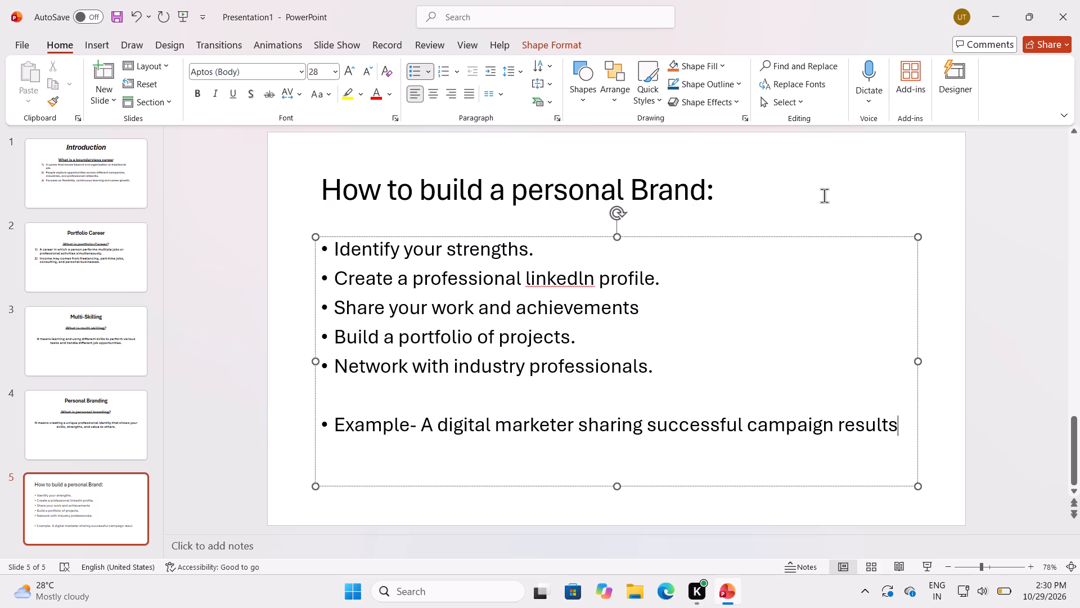
pyautogui.press('space')
pyautogui.write('in lik')
pyautogui.press('BackSpace')
pyautogui.write('nk')
pyautogui.press('e')
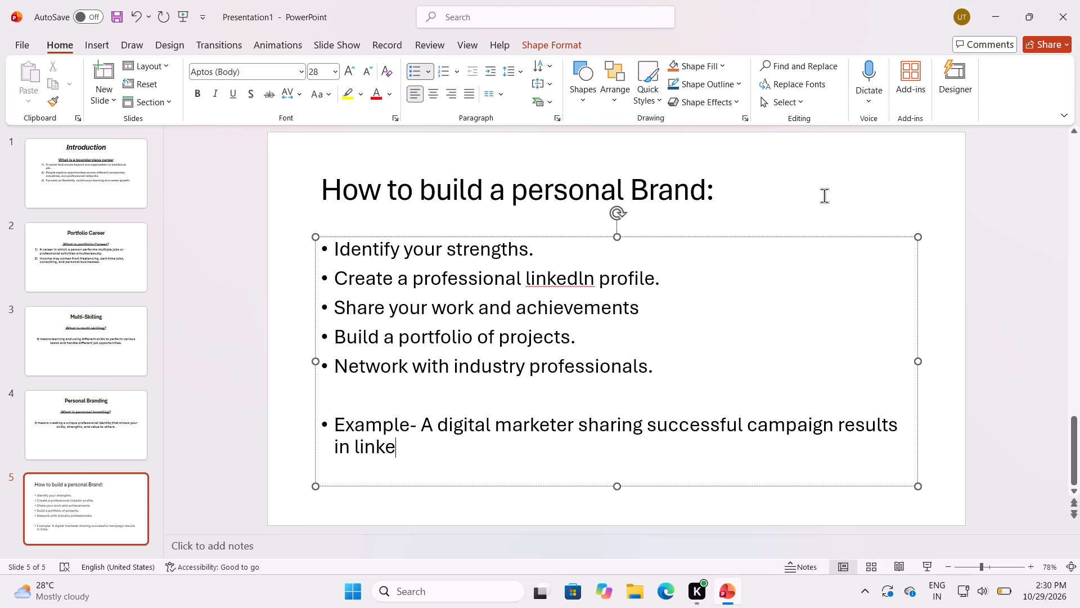
pyautogui.write('dln')
pyautogui.press('space')
pyautogui.write('to attract')
pyautogui.press('space')
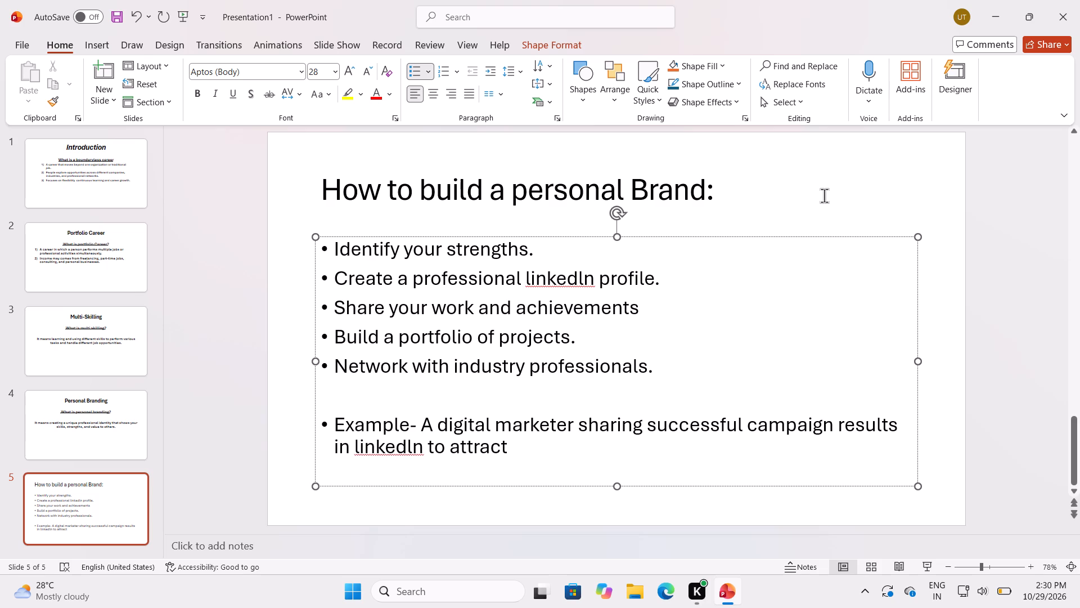
pyautogui.write('cl')
pyautogui.write('ients and em')
pyautogui.write('pl')
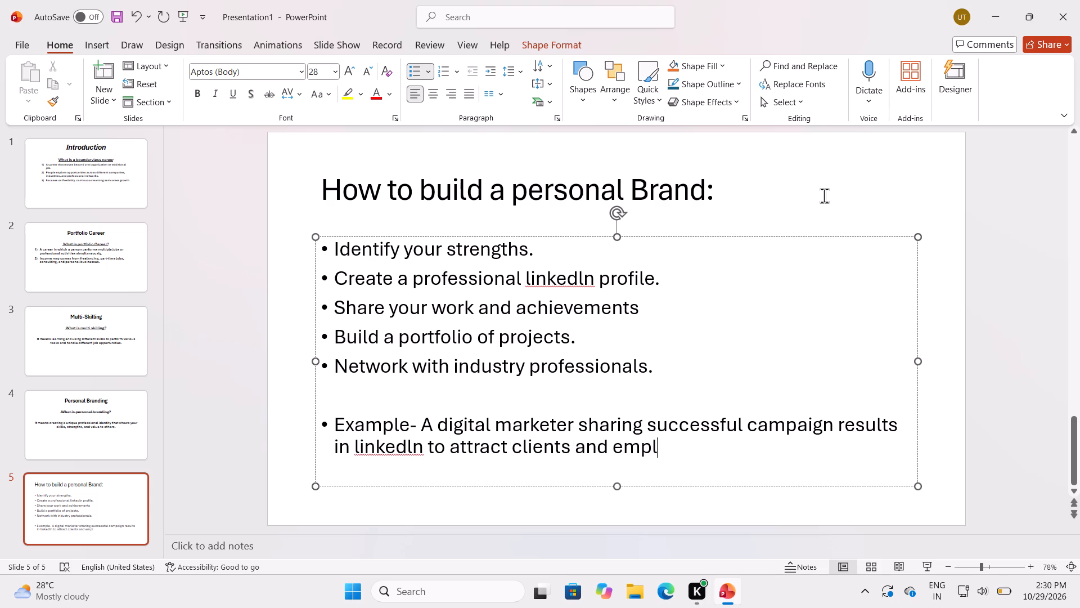
pyautogui.write('oyers')
pyautogui.press('.')
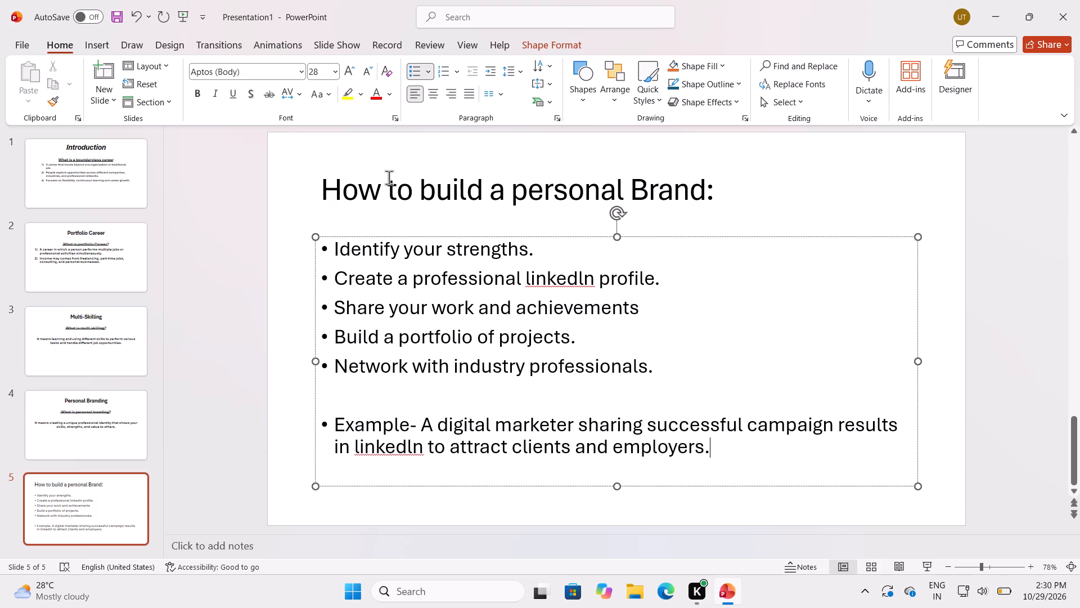
# Centre the slide title "How to build a personal Brand:" and make it bold with a text shadow.
pyautogui.moveTo(320, 186); pyautogui.dragTo(755, 191)
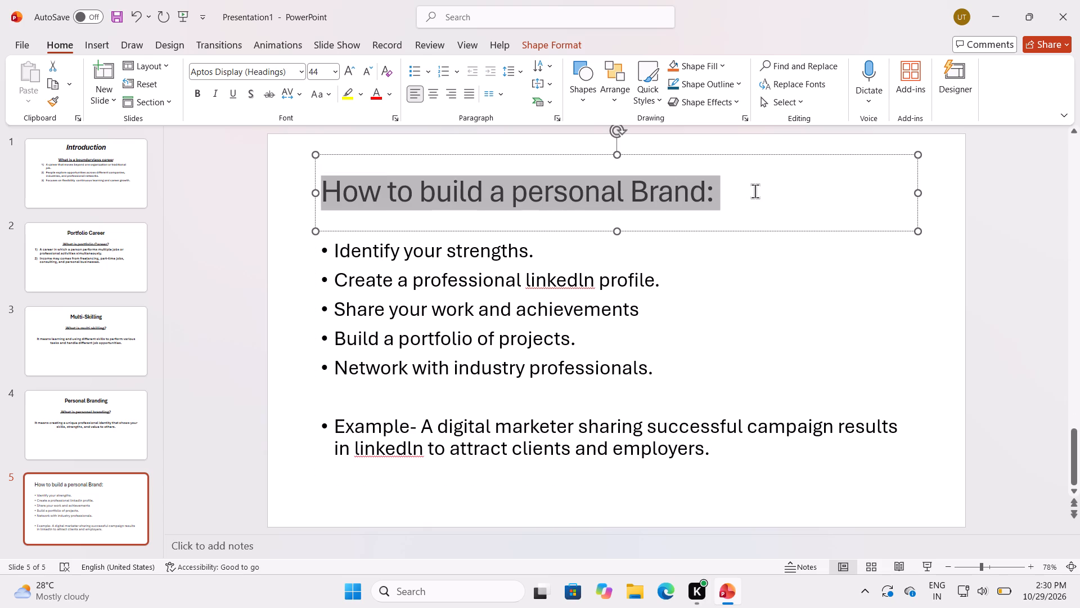
pyautogui.moveTo(755, 191); pyautogui.dragTo(774, 191)
pyautogui.click(432, 96)
pyautogui.click(196, 92)
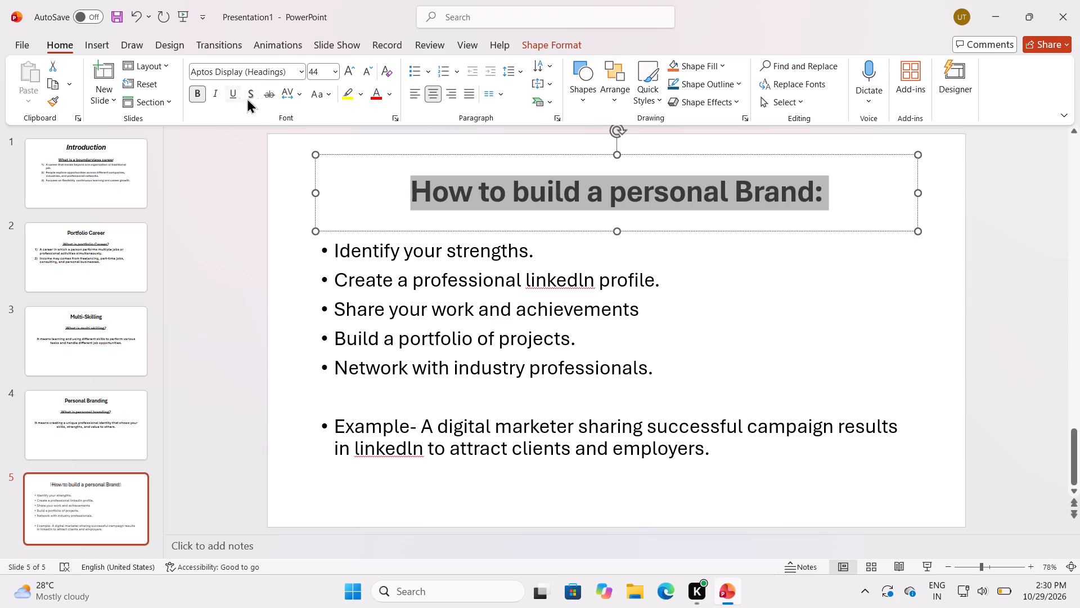
pyautogui.click(250, 93)
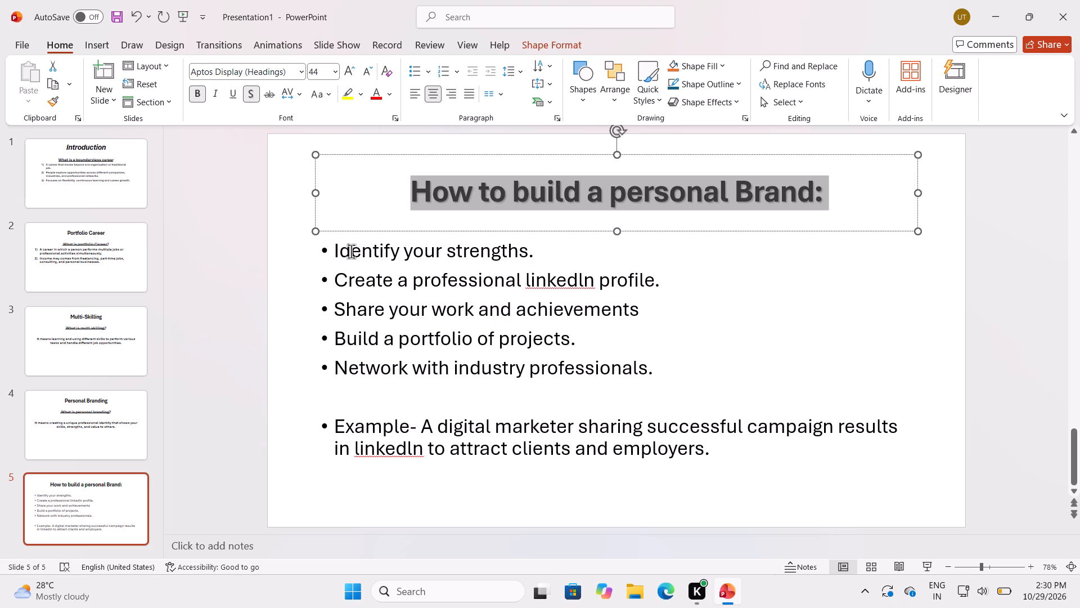
# Make the five bullets from "Identify your strengths." to "Network with industry professionals." bold.
pyautogui.moveTo(323, 249); pyautogui.dragTo(451, 314)
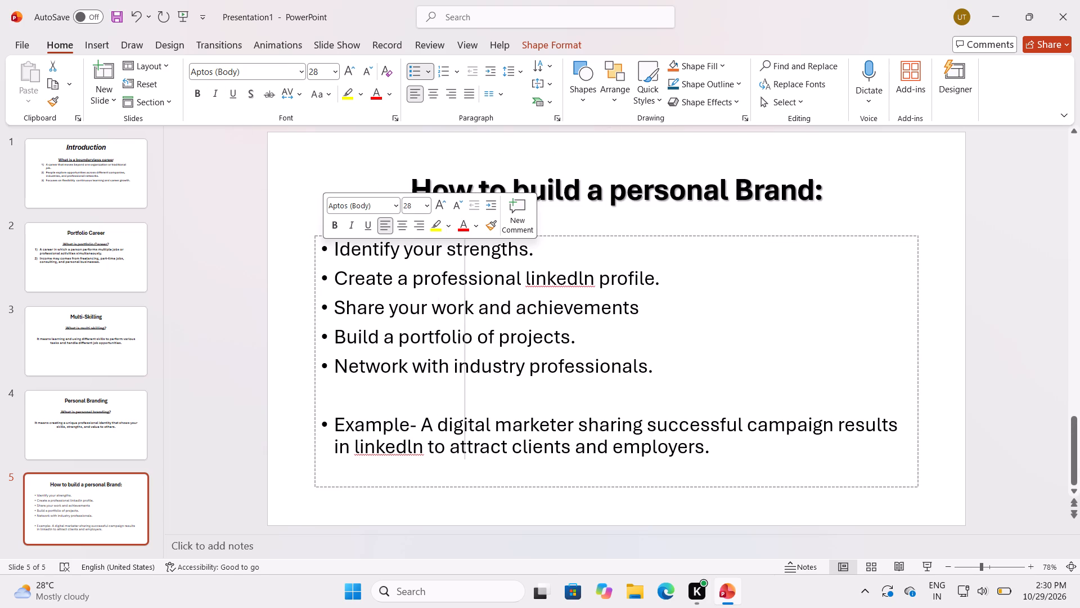
pyautogui.moveTo(451, 314); pyautogui.dragTo(325, 239)
pyautogui.click(333, 247)
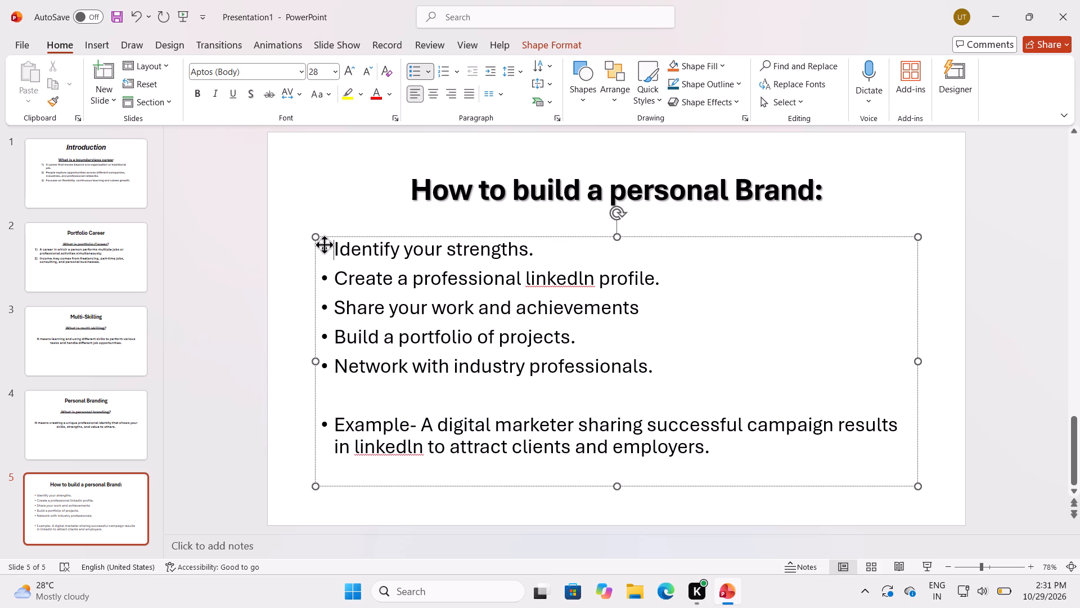
pyautogui.moveTo(321, 245); pyautogui.dragTo(582, 366)
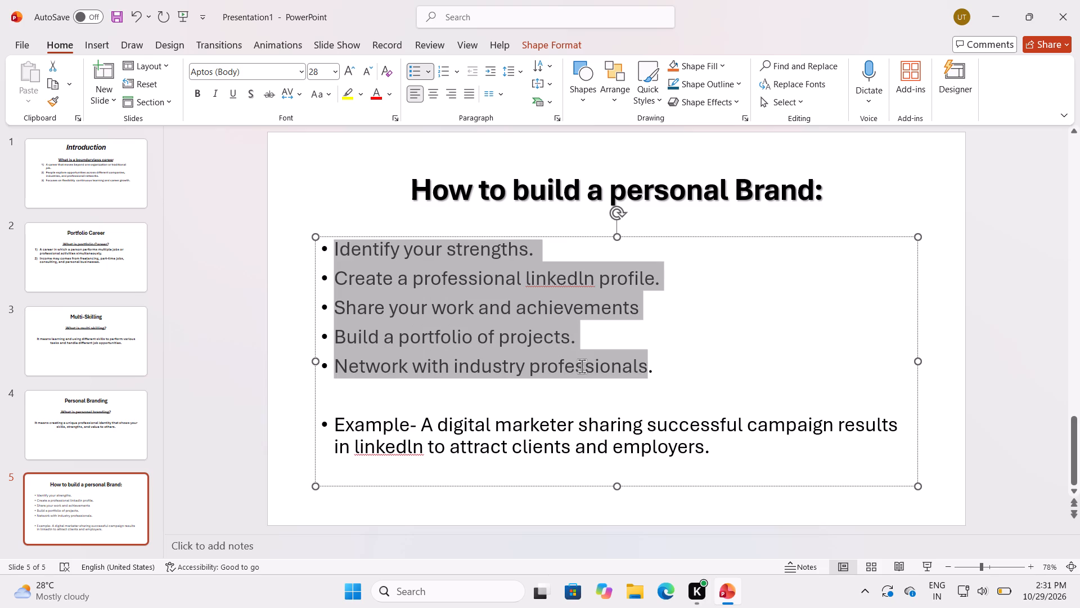
pyautogui.moveTo(582, 366); pyautogui.dragTo(689, 367)
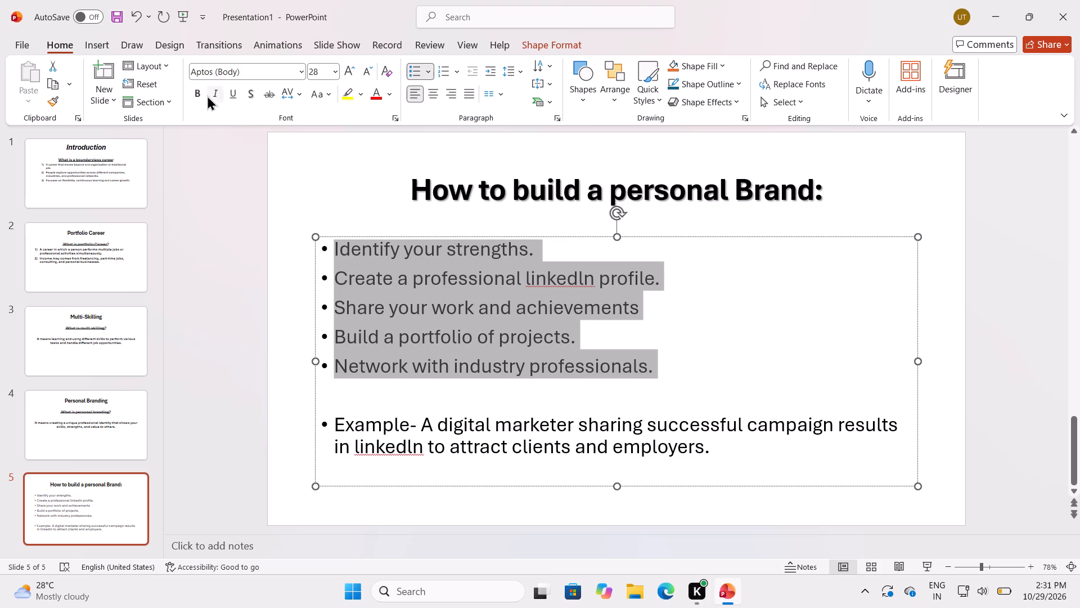
pyautogui.click(196, 92)
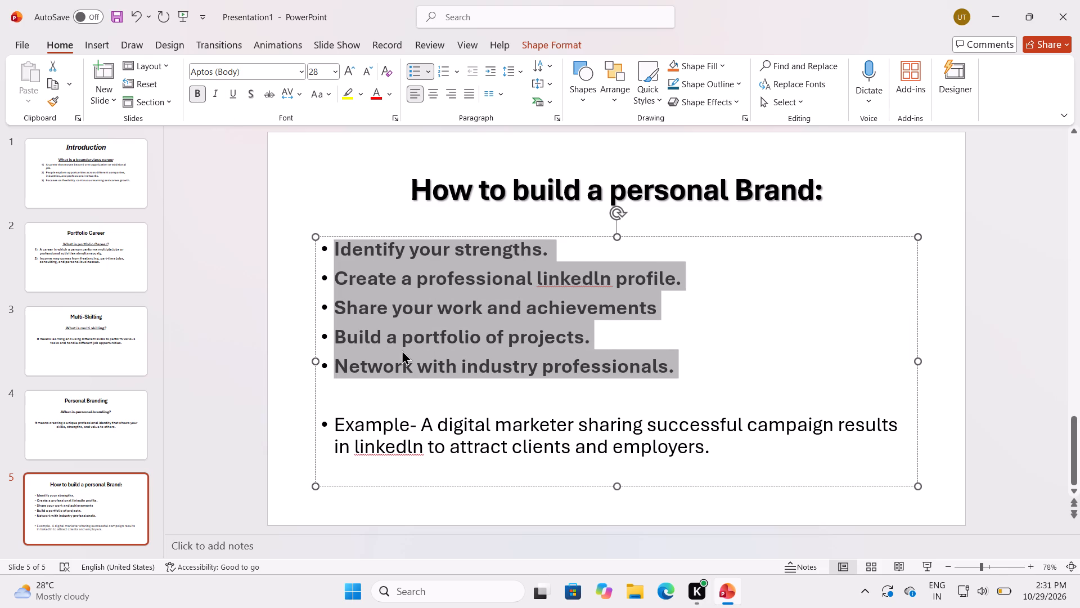
# Make the "Example- A digital marketer..." bullet text bold.
pyautogui.click(326, 422)
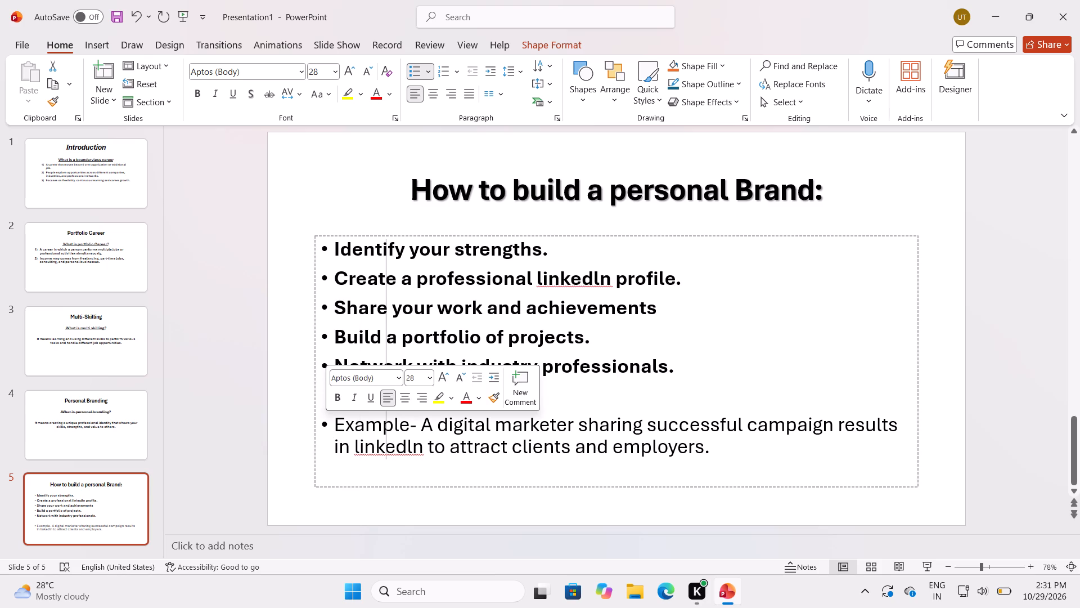
pyautogui.click(331, 423)
pyautogui.moveTo(331, 423); pyautogui.dragTo(523, 449)
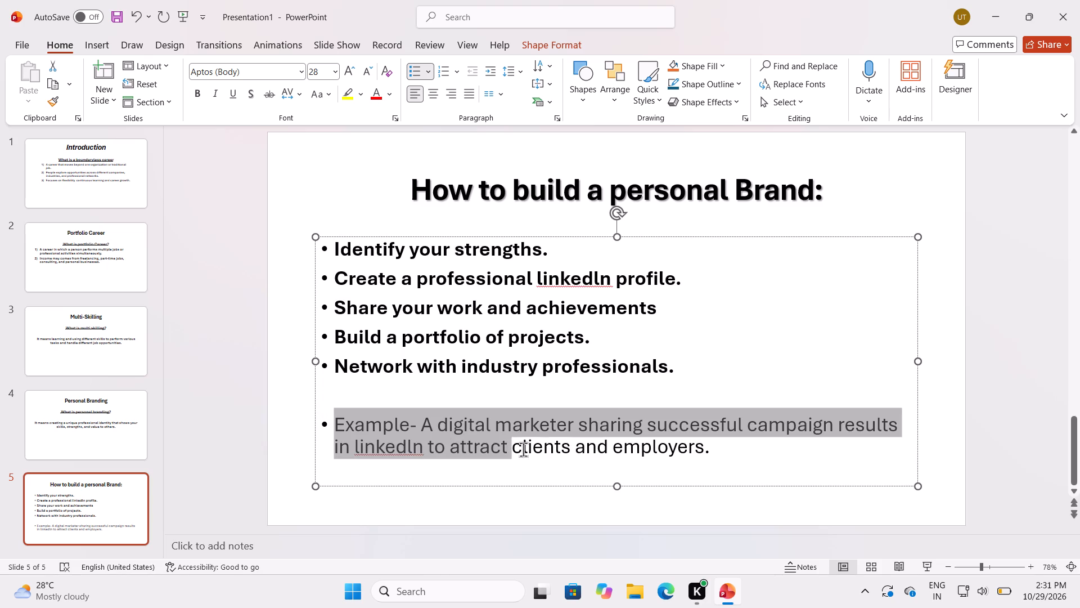
pyautogui.moveTo(523, 449); pyautogui.dragTo(696, 453)
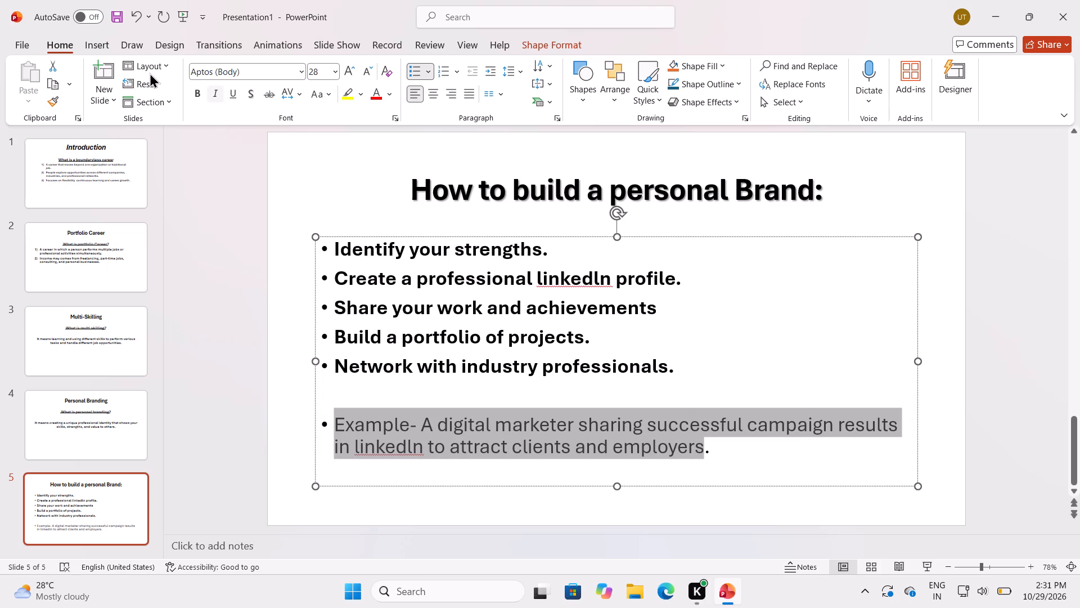
pyautogui.click(196, 93)
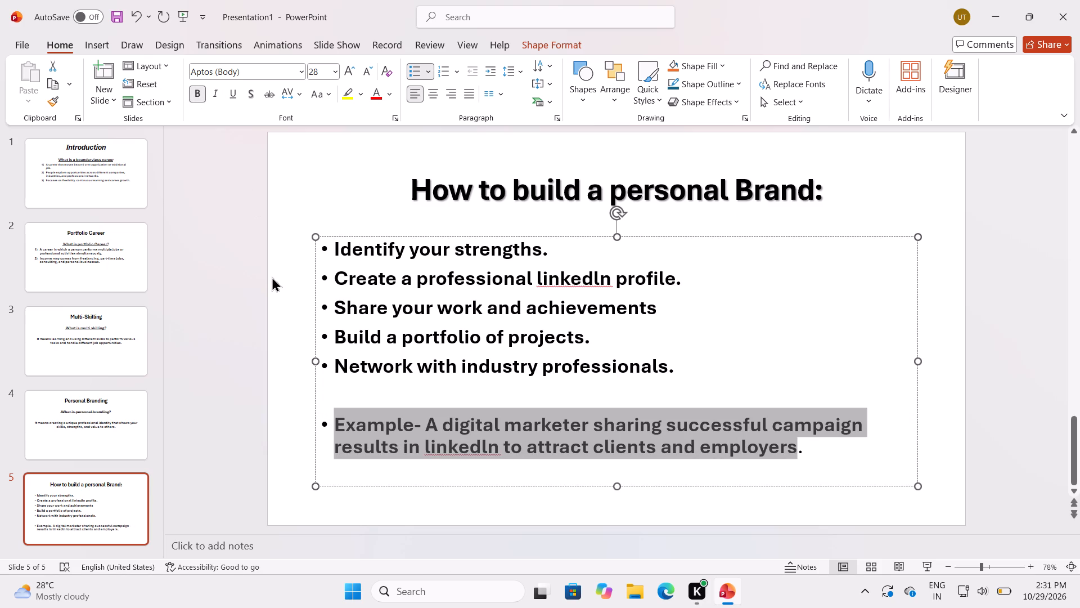
pyautogui.click(272, 276)
# Add a new slide with the Title and Content layout after slide 5.
pyautogui.click(115, 99)
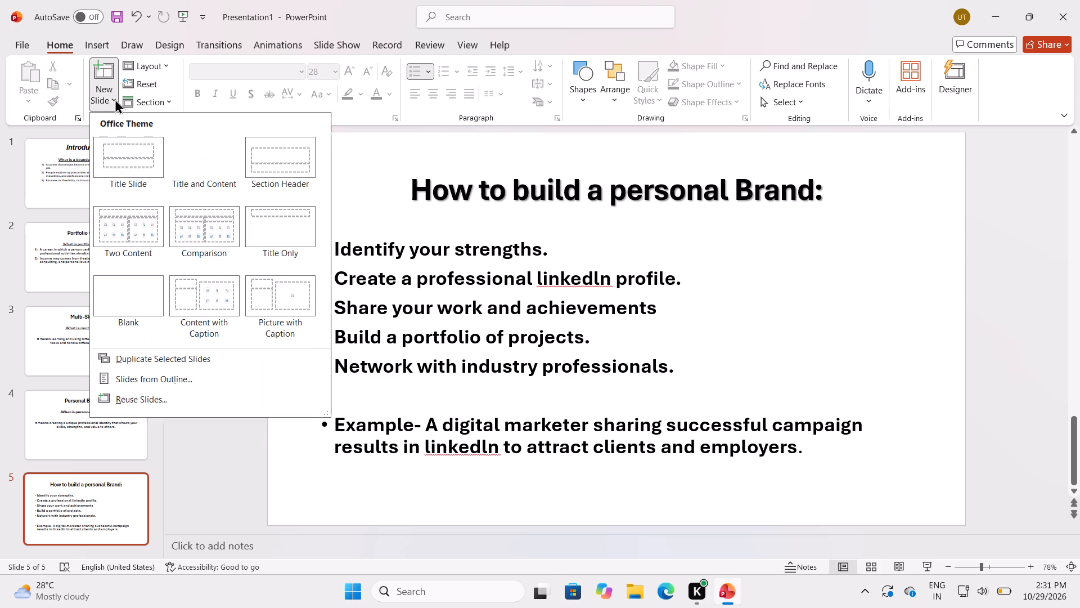
pyautogui.click(209, 168)
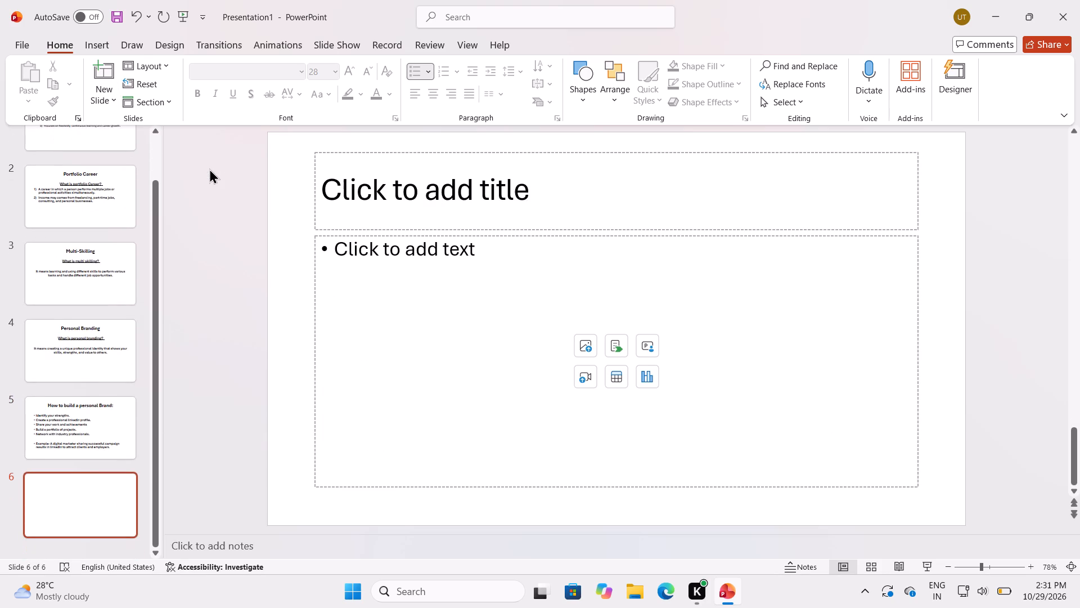
# Enter "Hustle to main Hustle" as the title of slide 6.
pyautogui.click(372, 199)
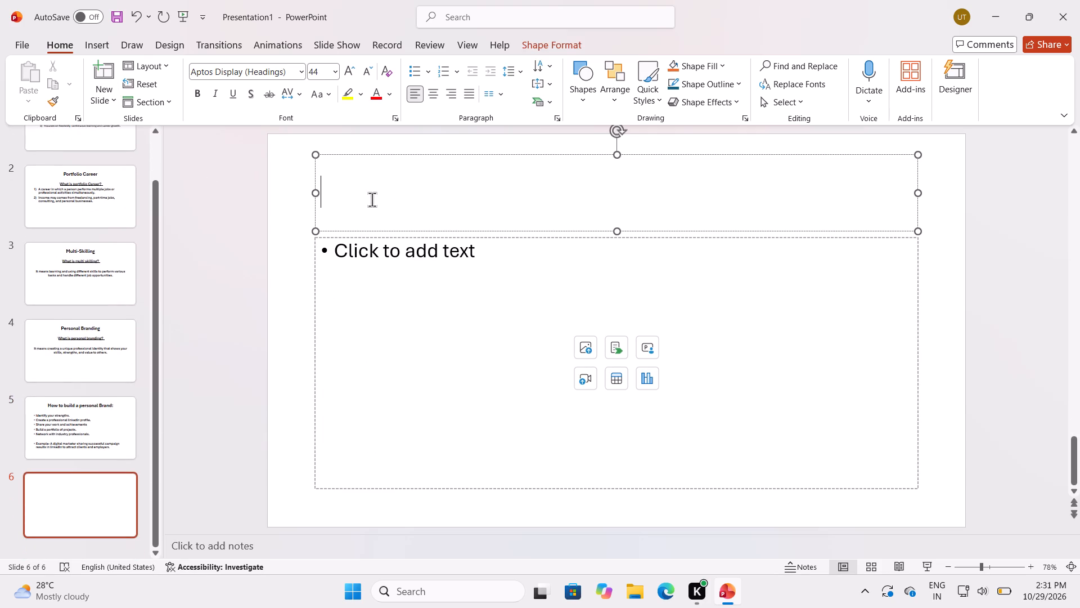
pyautogui.write('us')
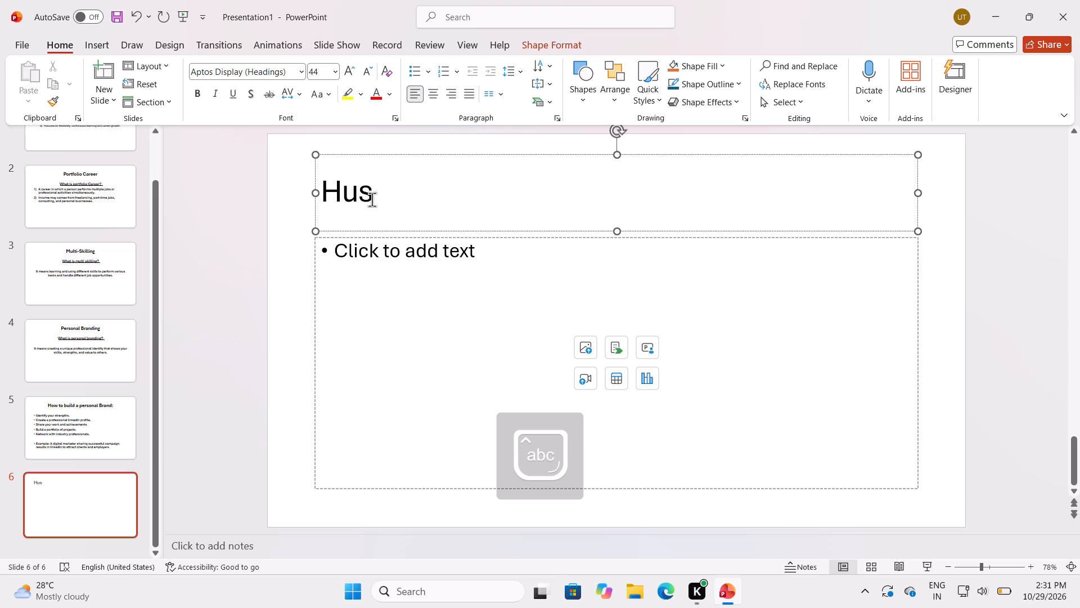
pyautogui.write('tle')
pyautogui.press('space')
pyautogui.write('to')
pyautogui.press('space')
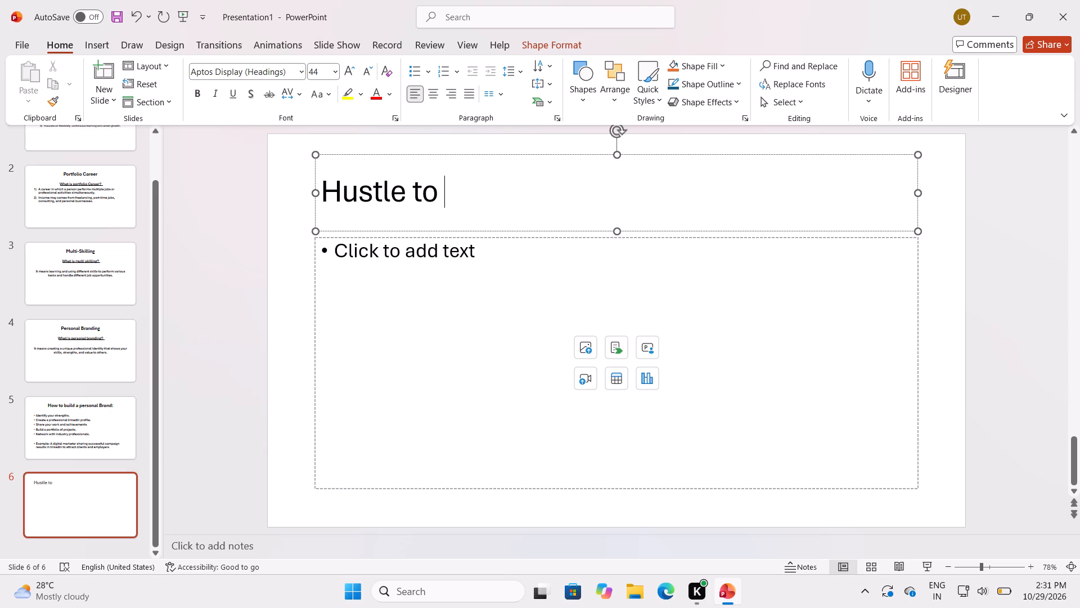
pyautogui.write('main')
pyautogui.press('space')
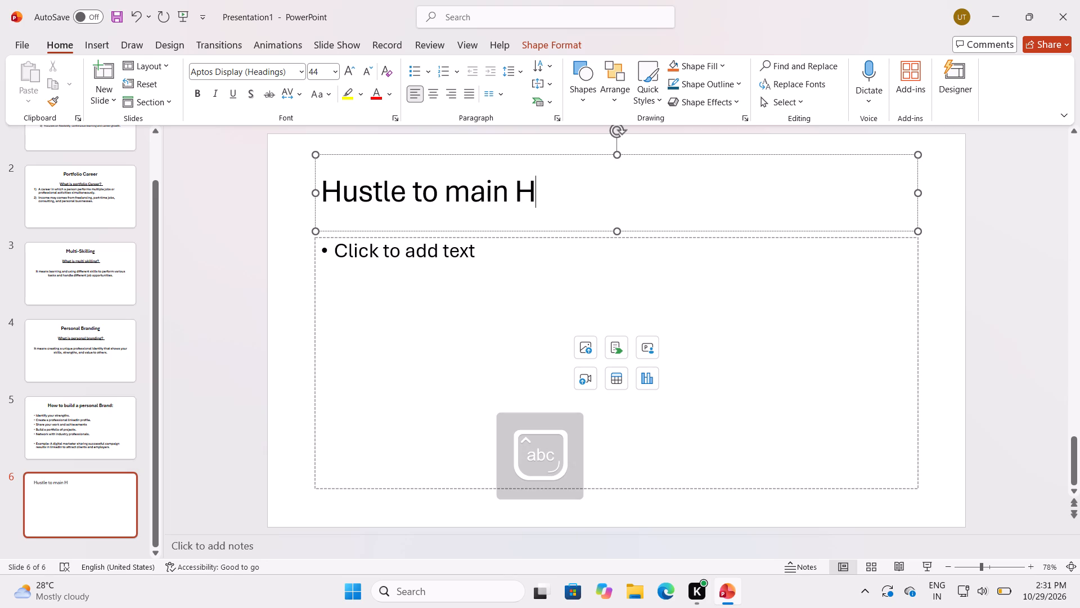
pyautogui.write('ustle')
# Add the first bullet "What is a side hustle?" to the content area of slide 6.
pyautogui.click(353, 258)
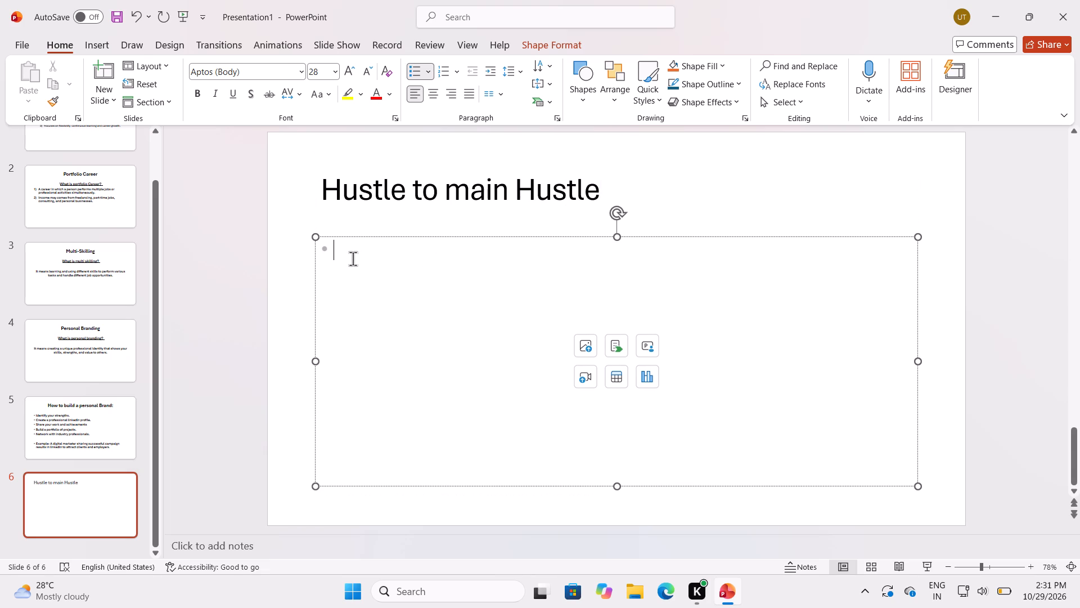
pyautogui.press('w')
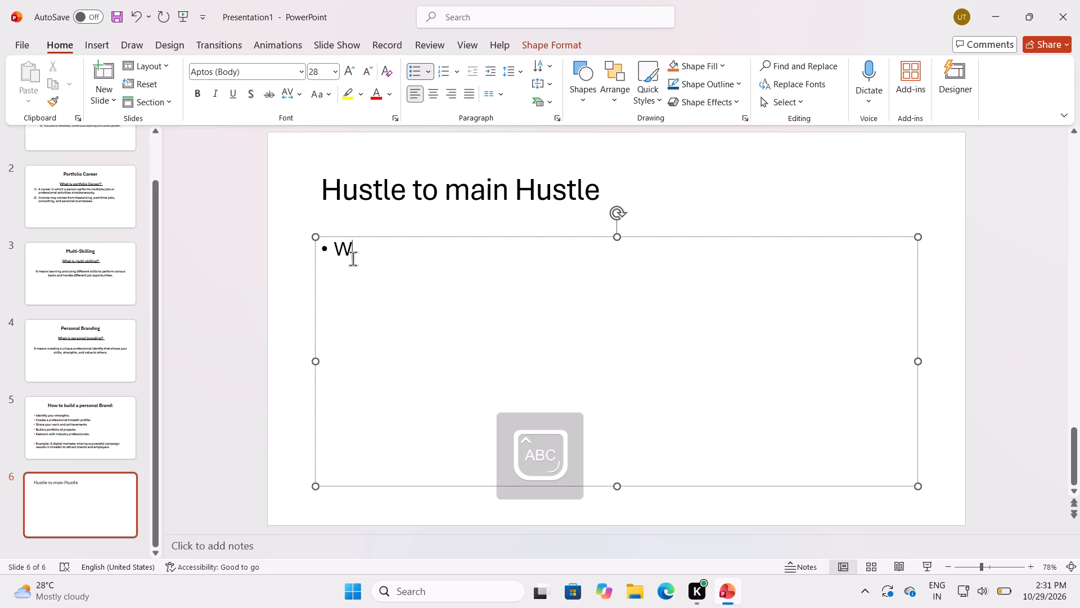
pyautogui.write('hat')
pyautogui.press('space')
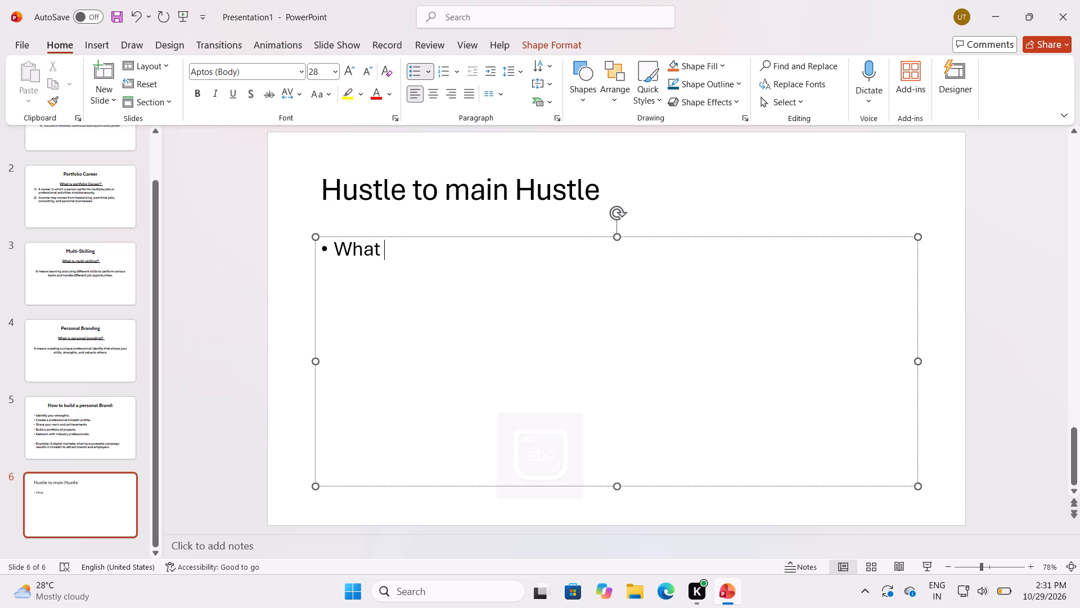
pyautogui.write('is a side hustle')
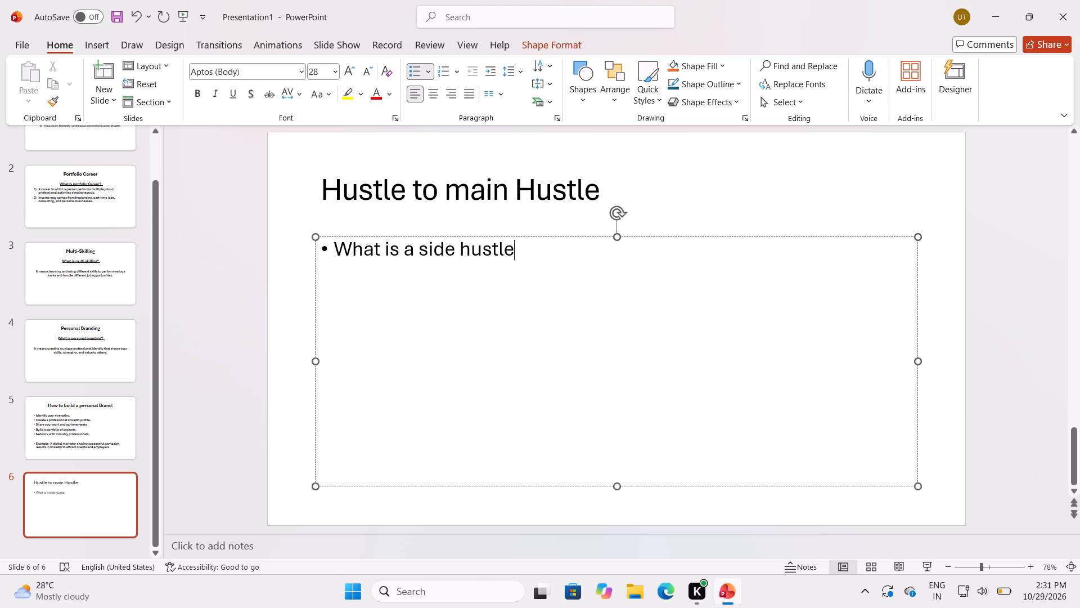
pyautogui.hotkey('shift', '?')
# Add a second bullet to slide 6: "A side hustle is an activity performed alongside a job or studies to earn extra income or develop a business.".
pyautogui.press('Return')
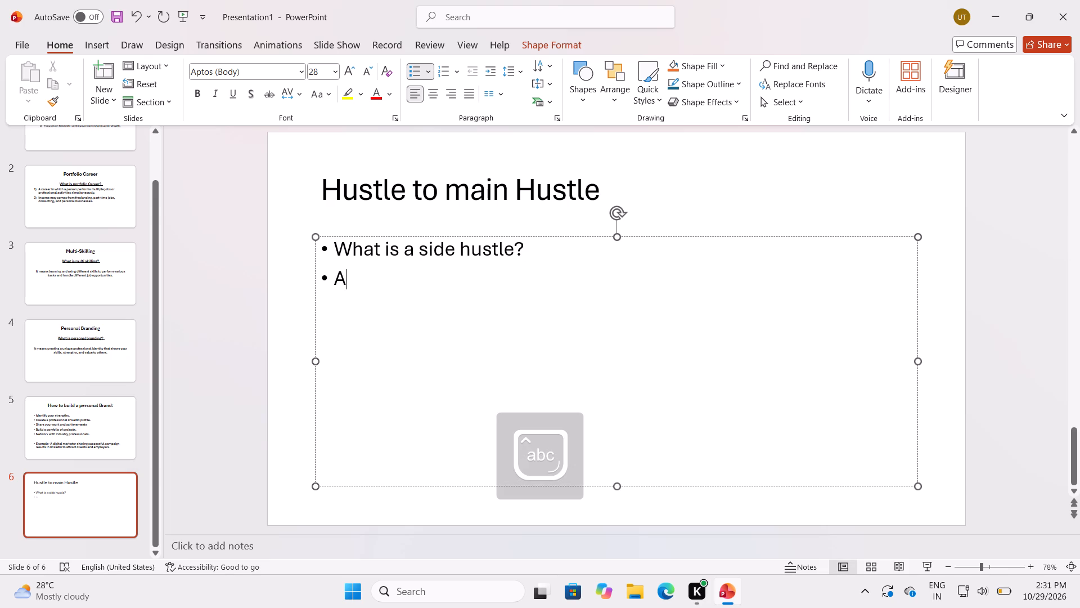
pyautogui.press('space')
pyautogui.write('side')
pyautogui.press('space')
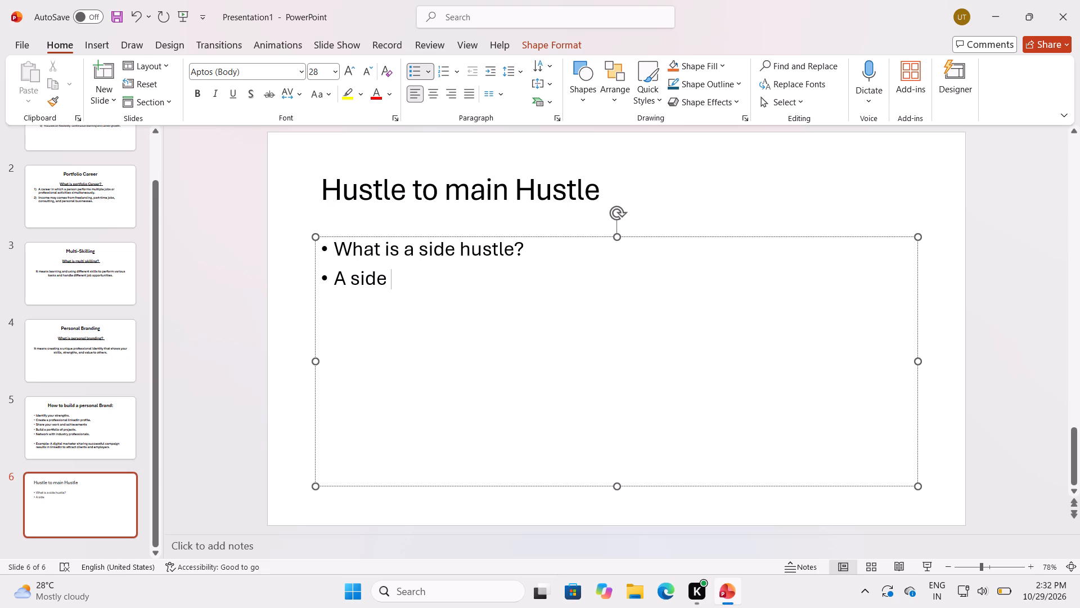
pyautogui.write('hustle')
pyautogui.press('space')
pyautogui.write('is and')
pyautogui.press('BackSpace')
pyautogui.press('space')
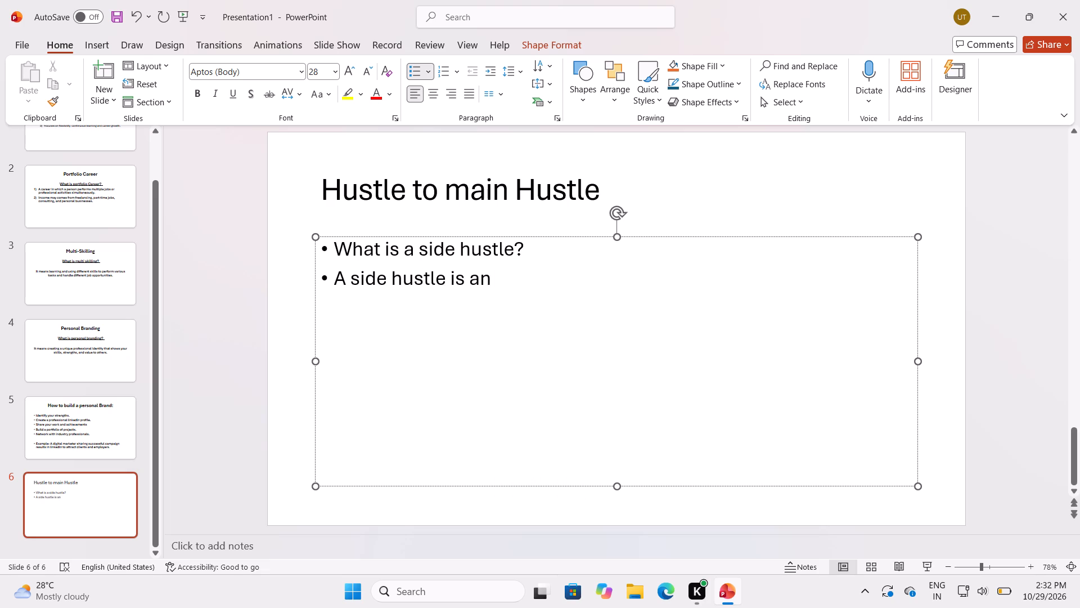
pyautogui.write('activity')
pyautogui.press('space')
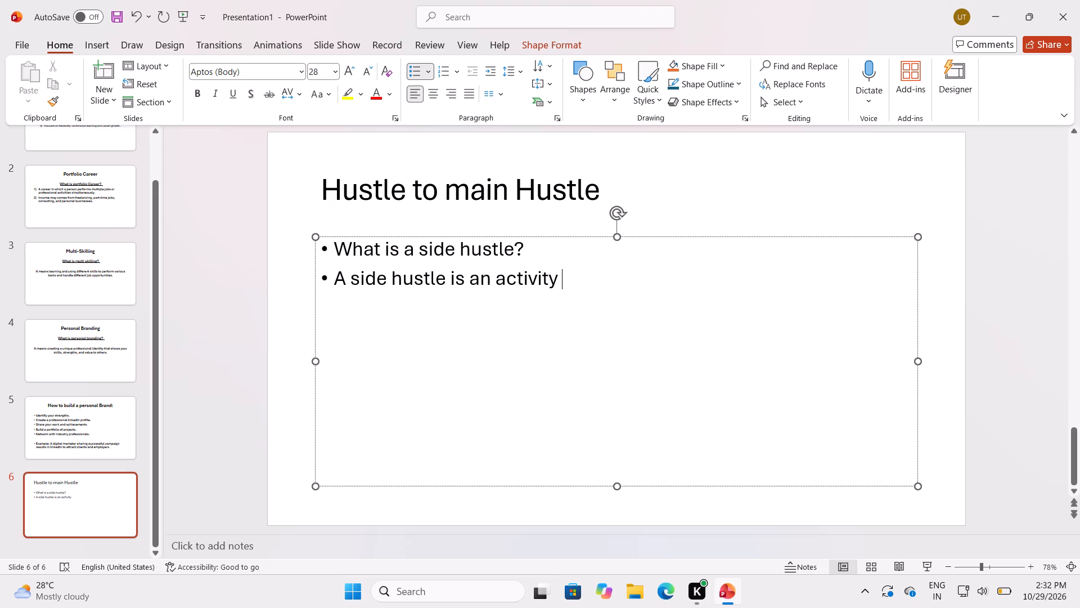
pyautogui.write('perfo')
pyautogui.write('rn')
pyautogui.press('BackSpace')
pyautogui.write('med')
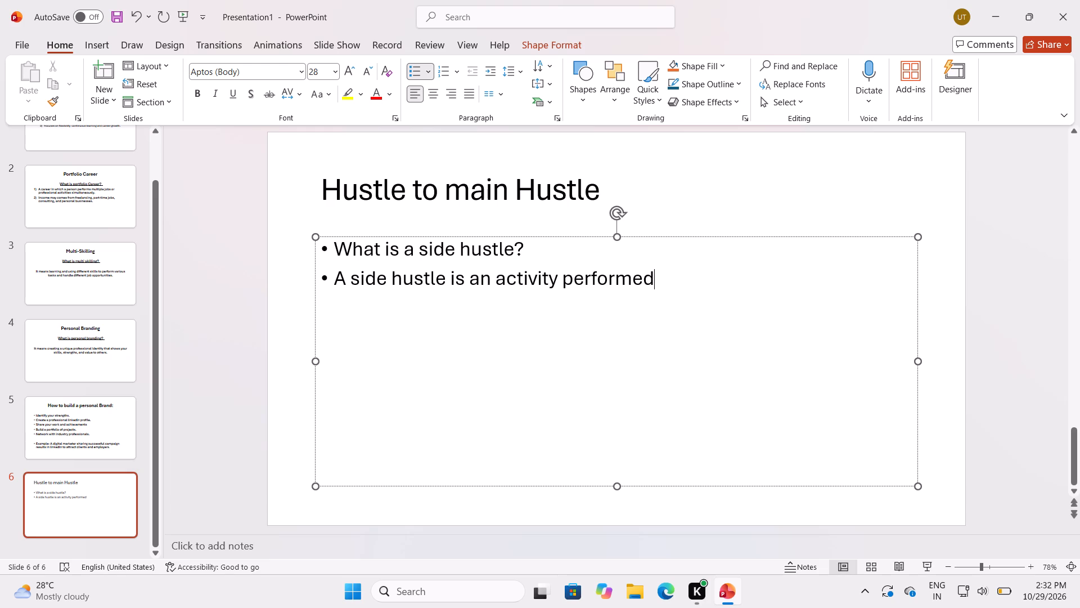
pyautogui.press('space')
pyautogui.write('aling')
pyautogui.press('BackSpace')
pyautogui.press('BackSpace')
pyautogui.press('BackSpace')
pyautogui.write('on')
pyautogui.press('g')
pyautogui.write('side')
pyautogui.press('space')
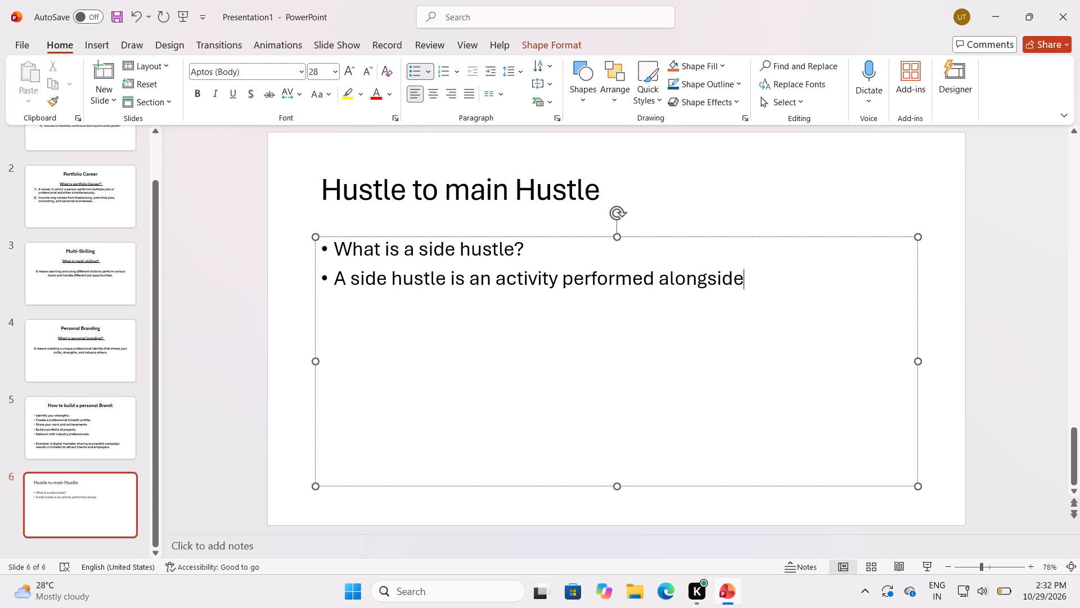
pyautogui.press('space')
pyautogui.write('a job')
pyautogui.press('space')
pyautogui.write('or studies')
pyautogui.press('space')
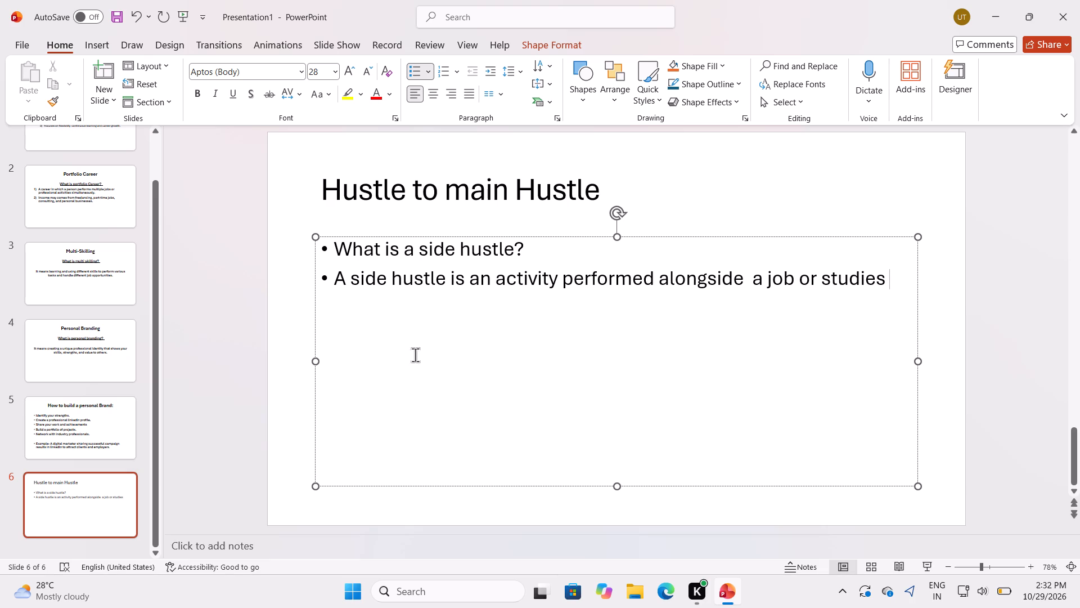
pyautogui.write('to')
pyautogui.press('space')
pyautogui.write('ear')
pyautogui.write('n')
pyautogui.press('space')
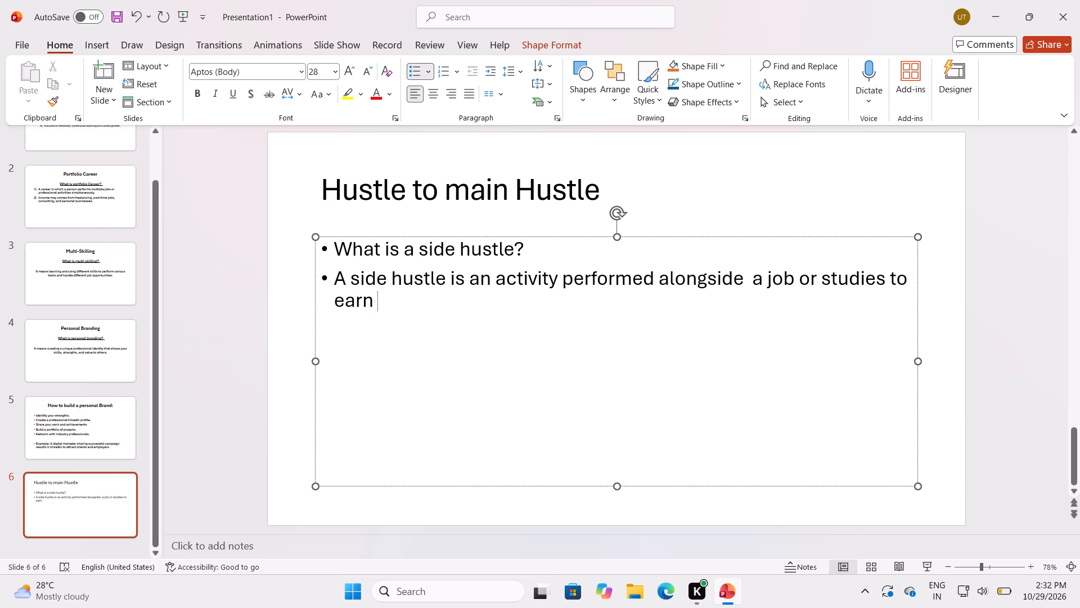
pyautogui.write('extra')
pyautogui.press('space')
pyautogui.write('income')
pyautogui.press('space')
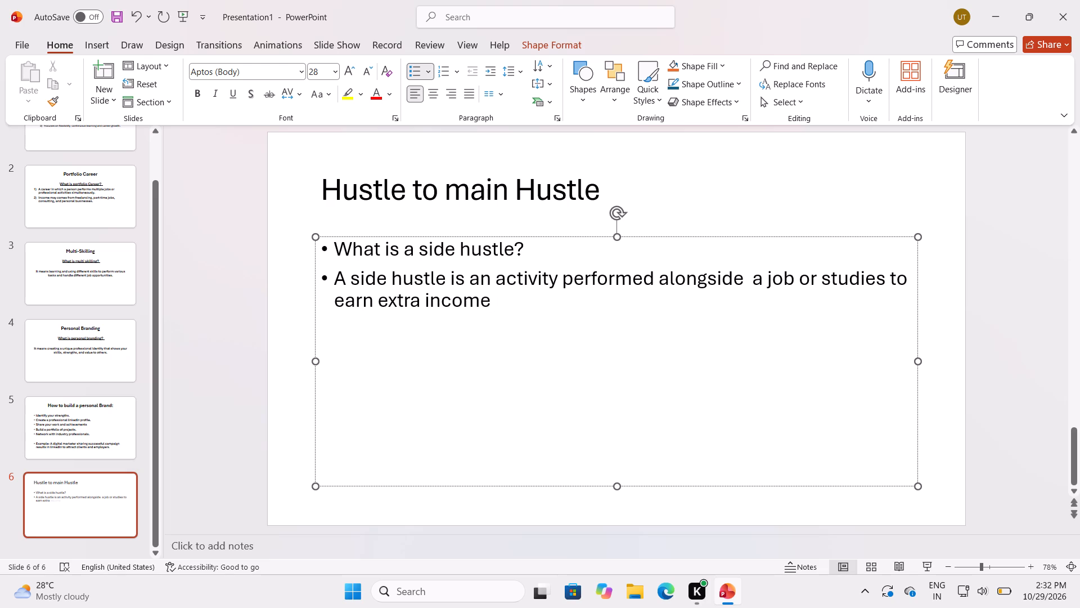
pyautogui.write('or develop')
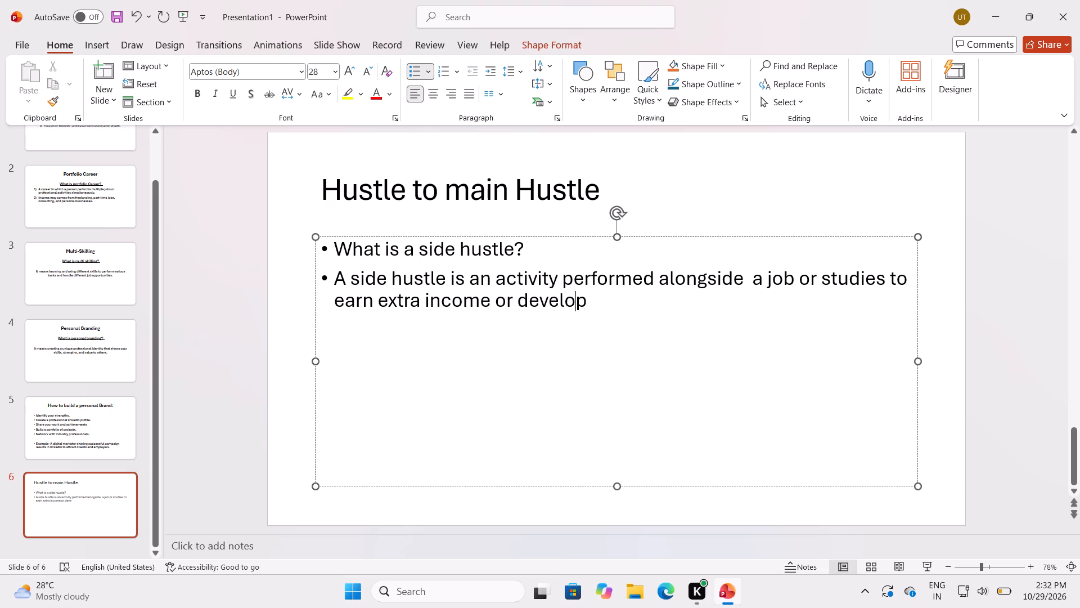
pyautogui.press('space')
pyautogui.write('a b')
pyautogui.write('usiness')
pyautogui.press('.')
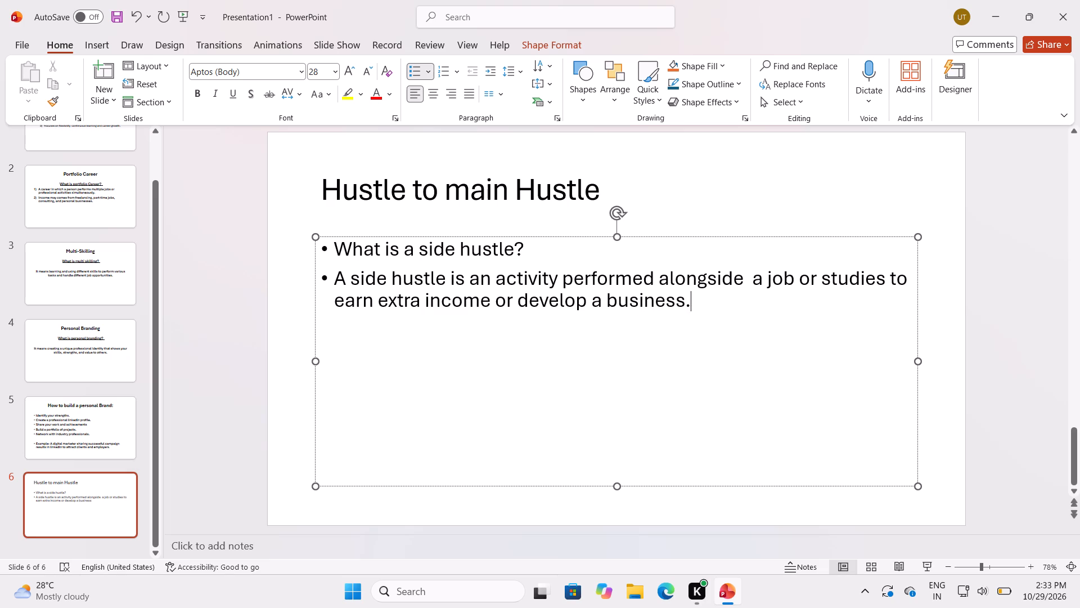
# Center the slide 6 title "Hustle to main Hustle" and make it bold with a text shadow.
pyautogui.moveTo(319, 181); pyautogui.dragTo(645, 200)
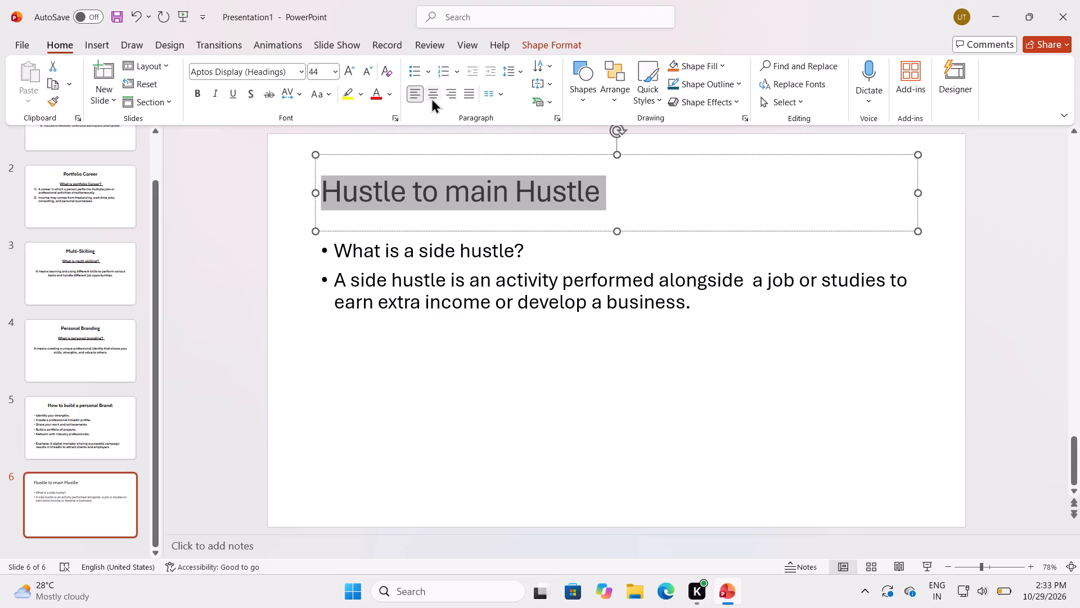
pyautogui.click(433, 97)
pyautogui.click(195, 92)
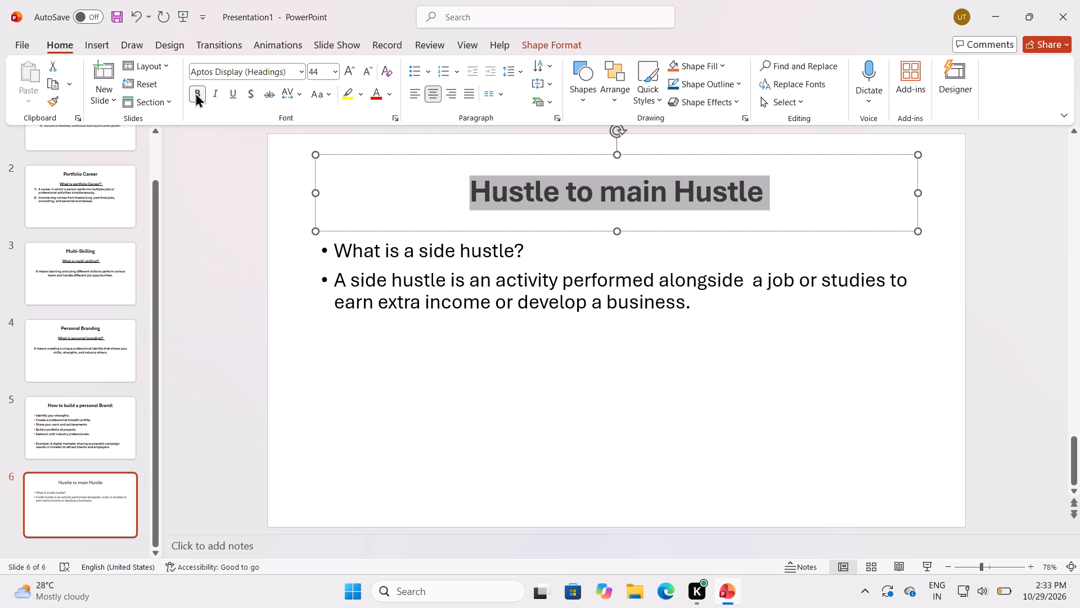
pyautogui.click(250, 93)
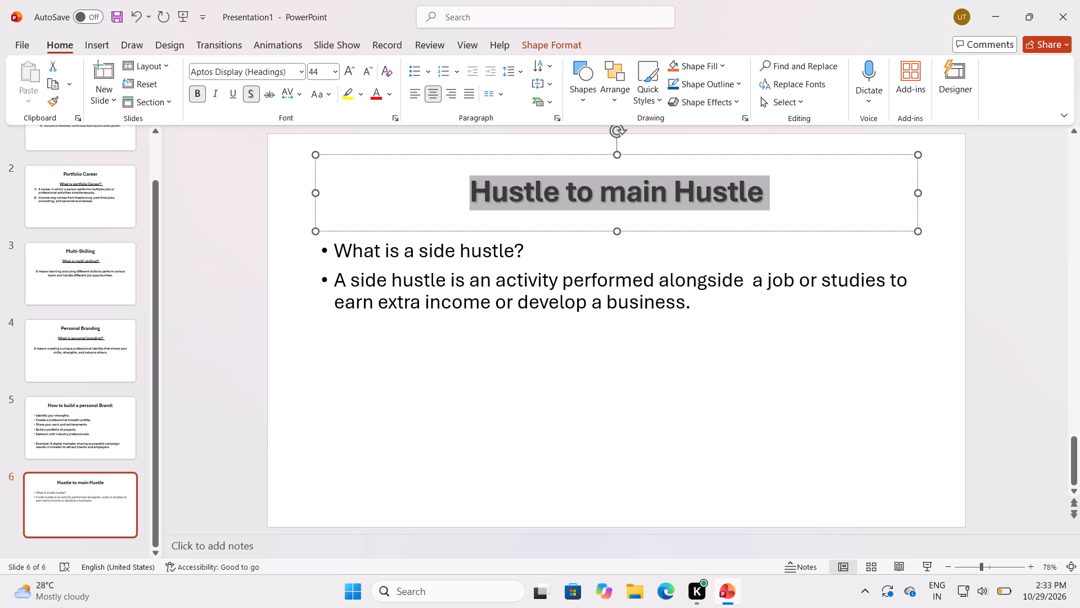
# Format "What is a side hustle?" as a centered, bold, underlined 32-point subheading without a bullet.
pyautogui.click(322, 250)
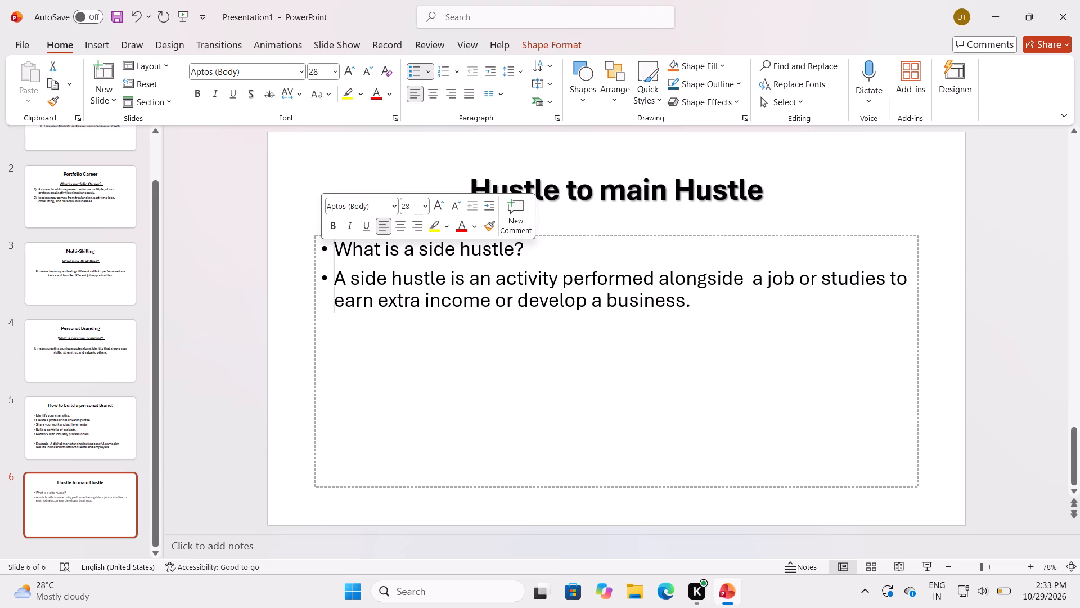
pyautogui.click(398, 226)
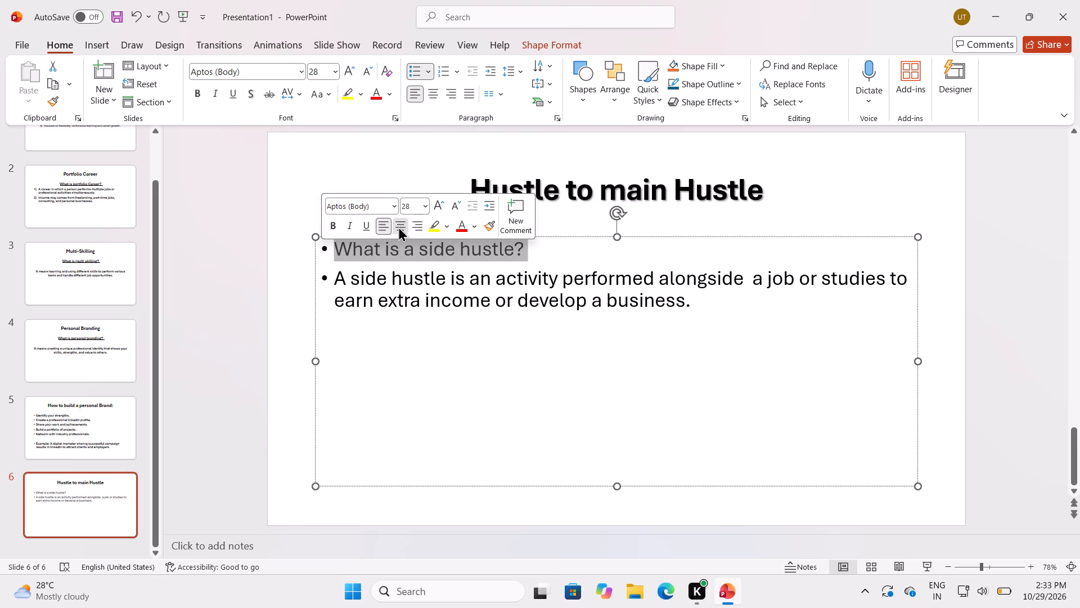
pyautogui.click(199, 92)
pyautogui.click(257, 96)
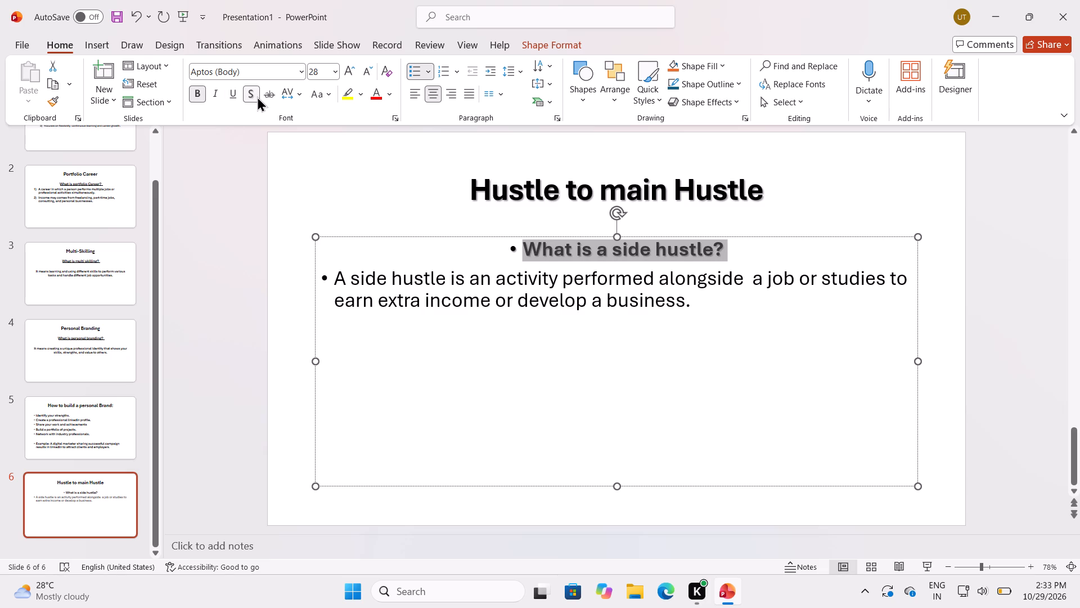
pyautogui.click(256, 97)
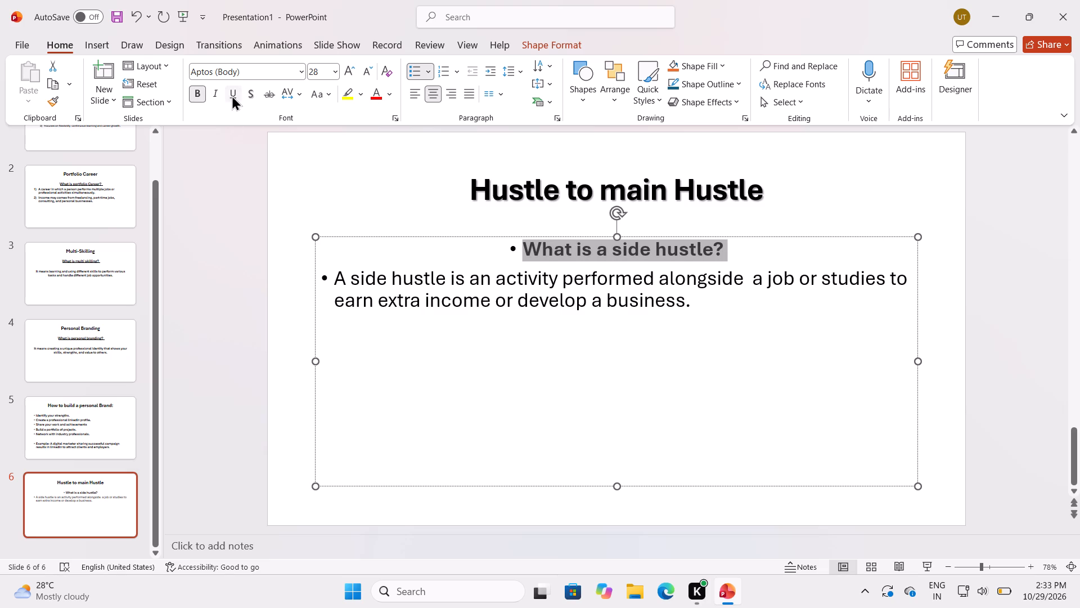
pyautogui.click(232, 95)
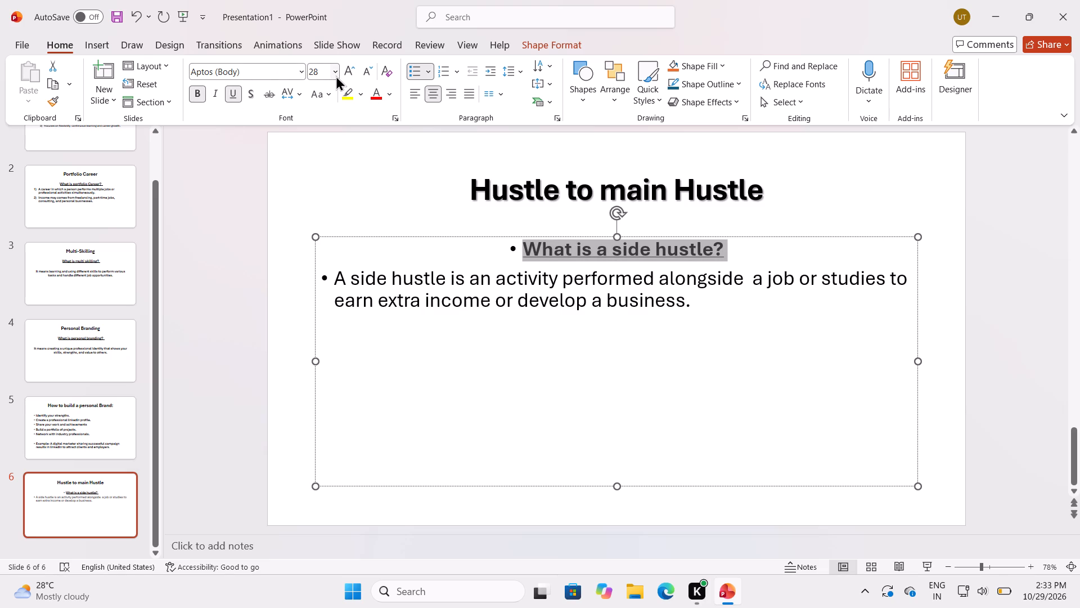
pyautogui.click(336, 75)
pyautogui.click(322, 290)
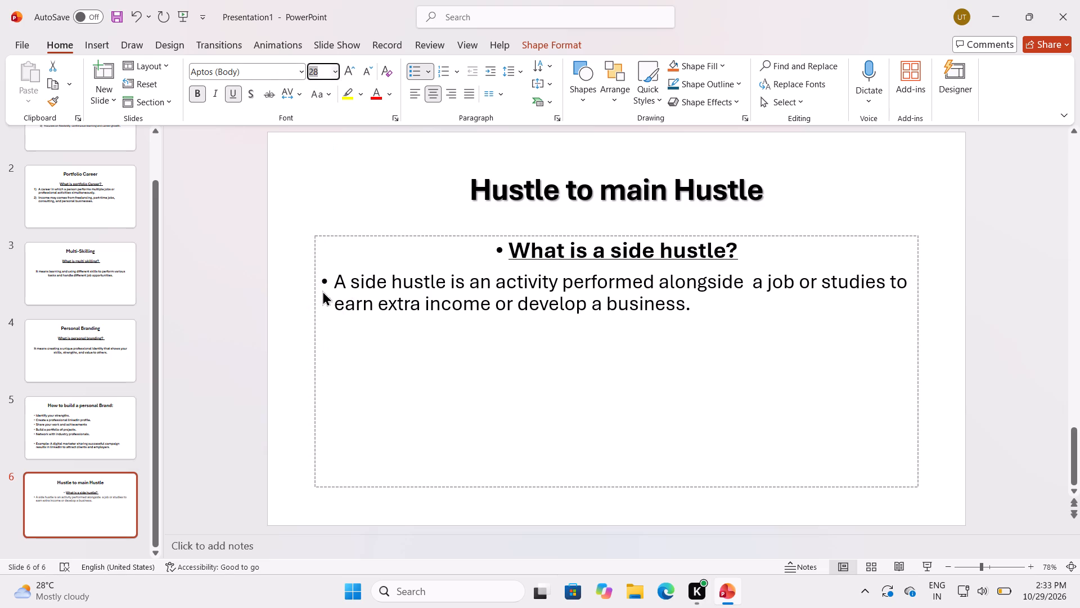
pyautogui.click(458, 72)
pyautogui.click(458, 100)
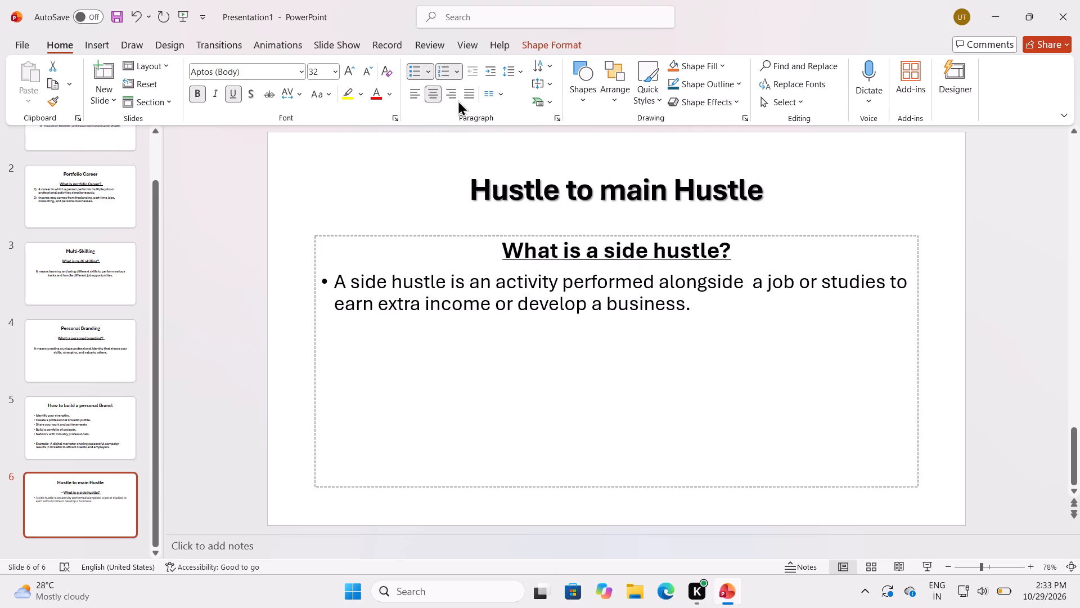
# Center the side hustle definition paragraph, remove its bullet and make the text bold.
pyautogui.click(331, 282)
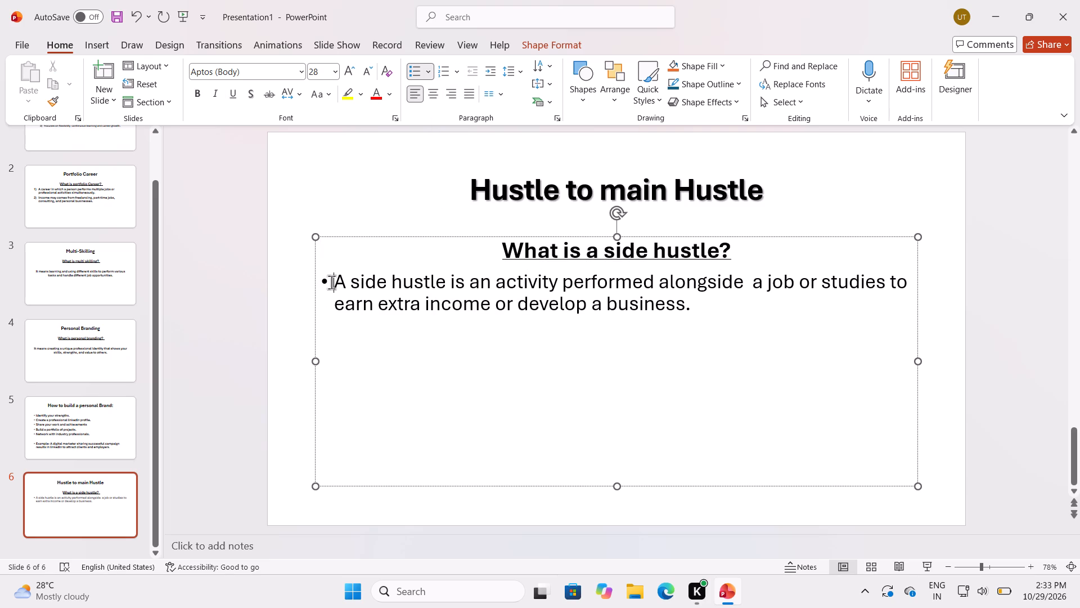
pyautogui.moveTo(331, 282); pyautogui.dragTo(694, 326)
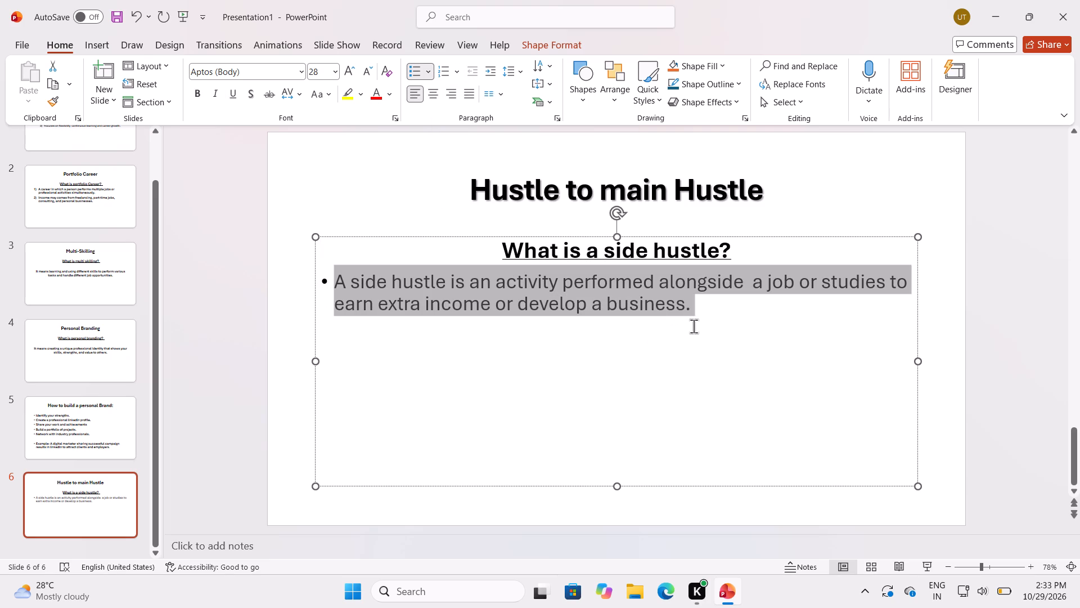
pyautogui.click(432, 92)
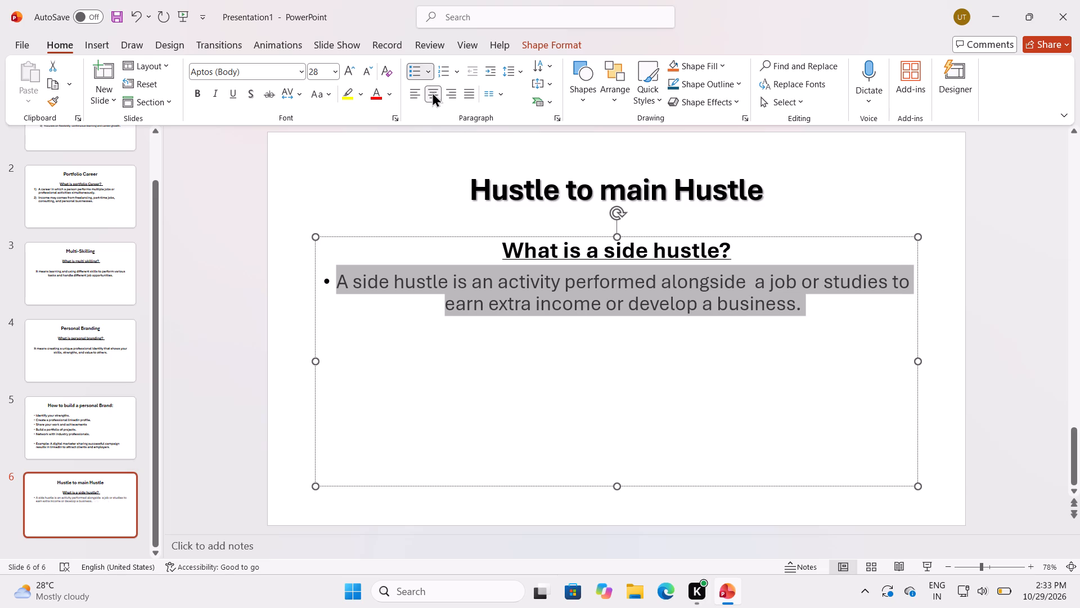
pyautogui.moveTo(458, 68); pyautogui.dragTo(453, 109)
pyautogui.click(453, 109)
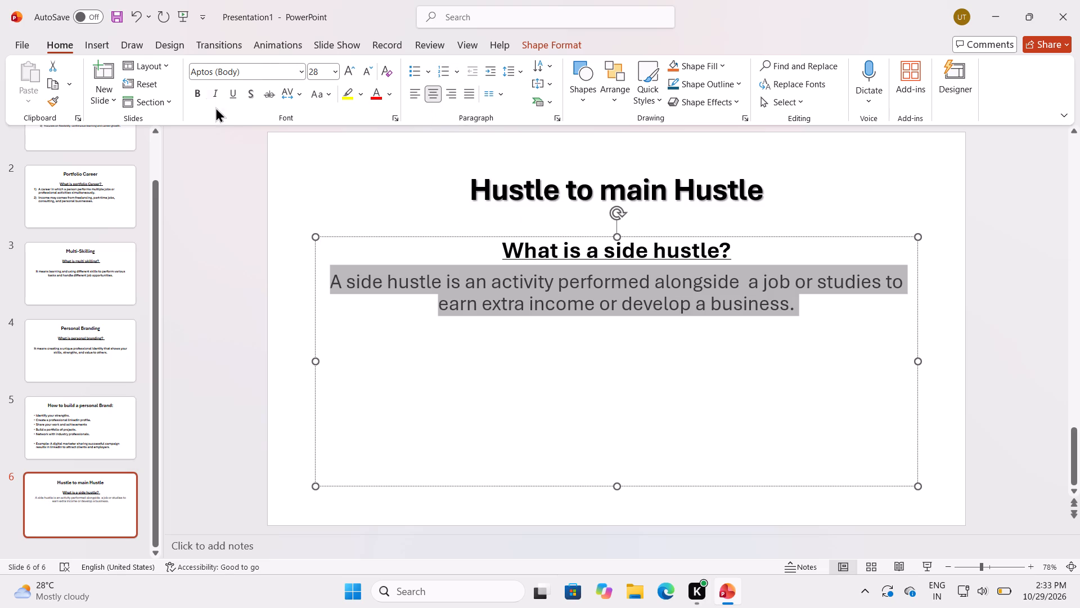
pyautogui.click(195, 95)
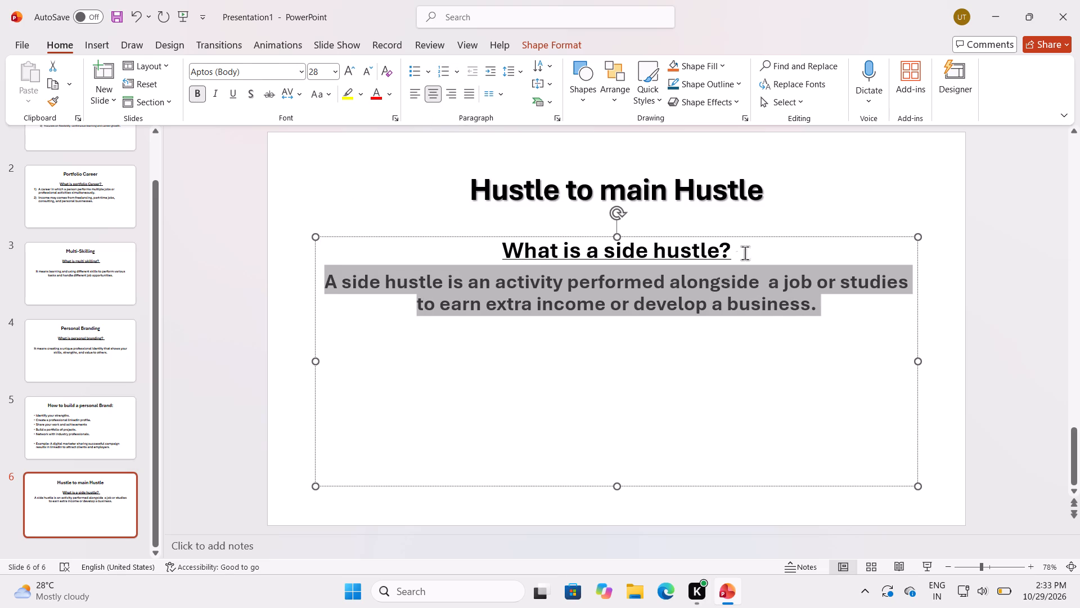
pyautogui.click(753, 238)
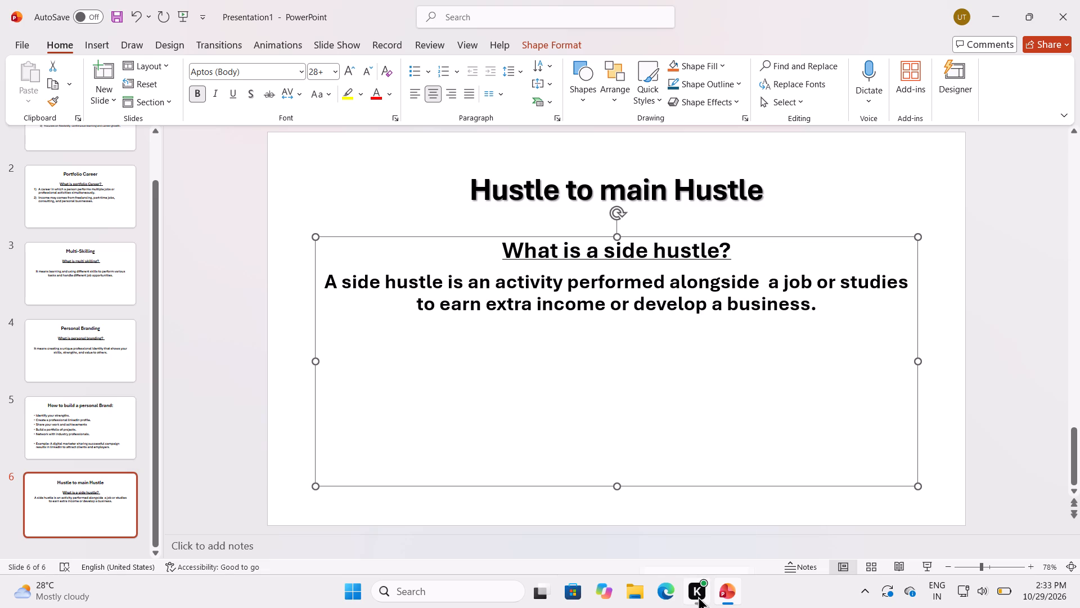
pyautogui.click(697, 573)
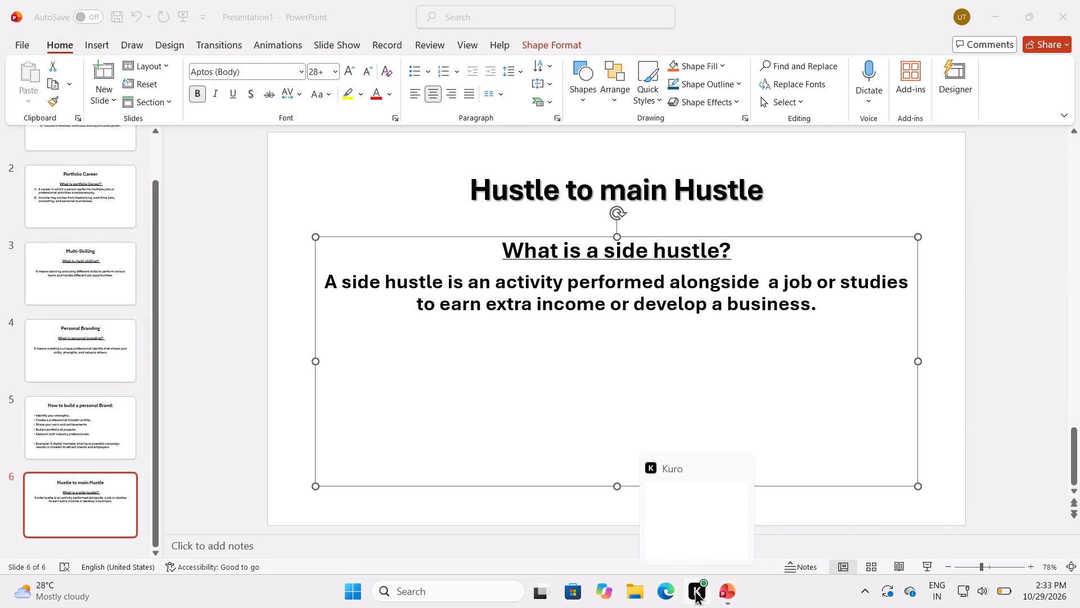